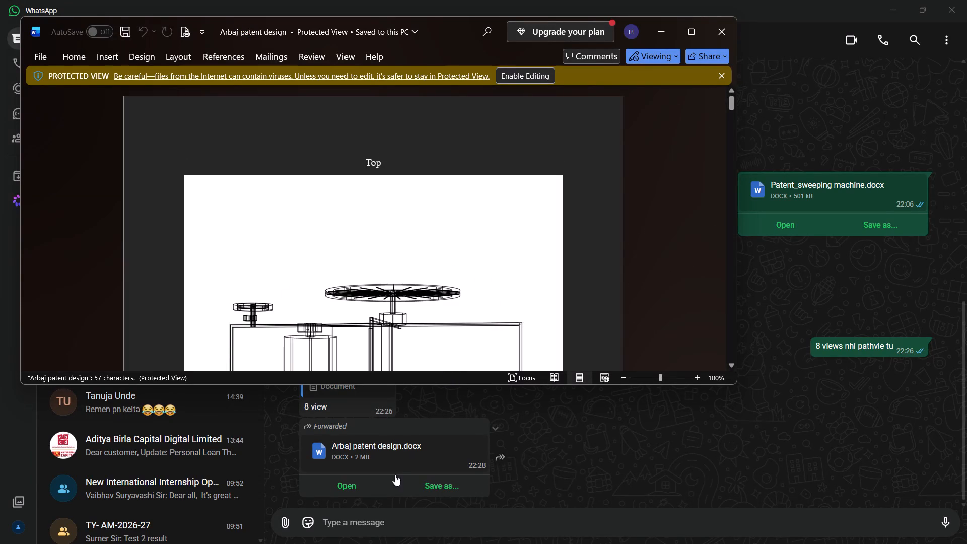
Enable editing of the Arbaj patent design document and maximize its window.
scroll(495, 225, "down", 1)
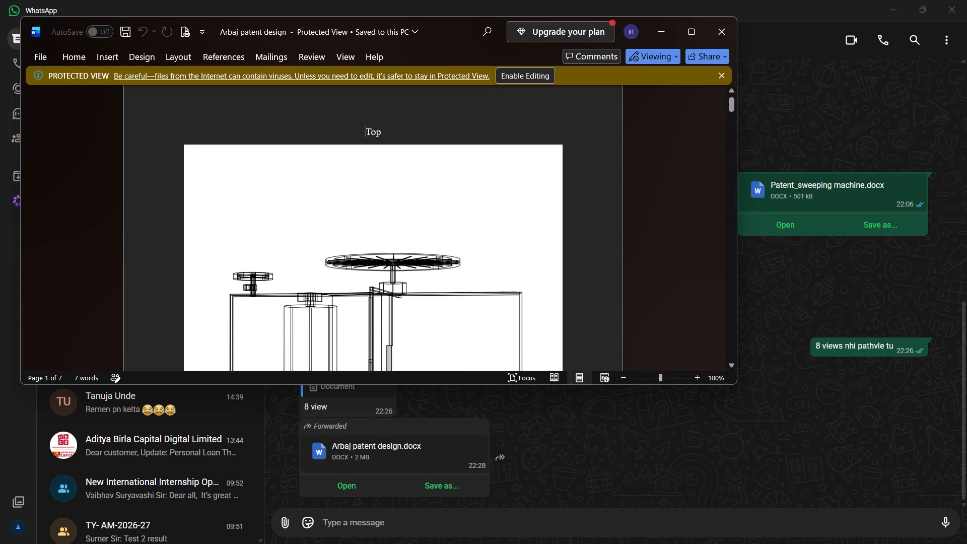
left_click(535, 74)
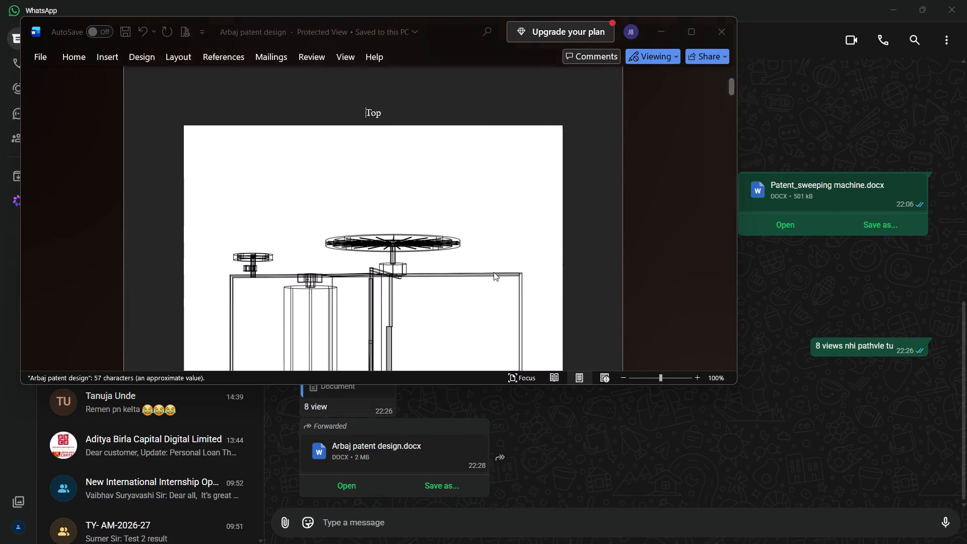
scroll(468, 260, "down", 1)
left_click(689, 33)
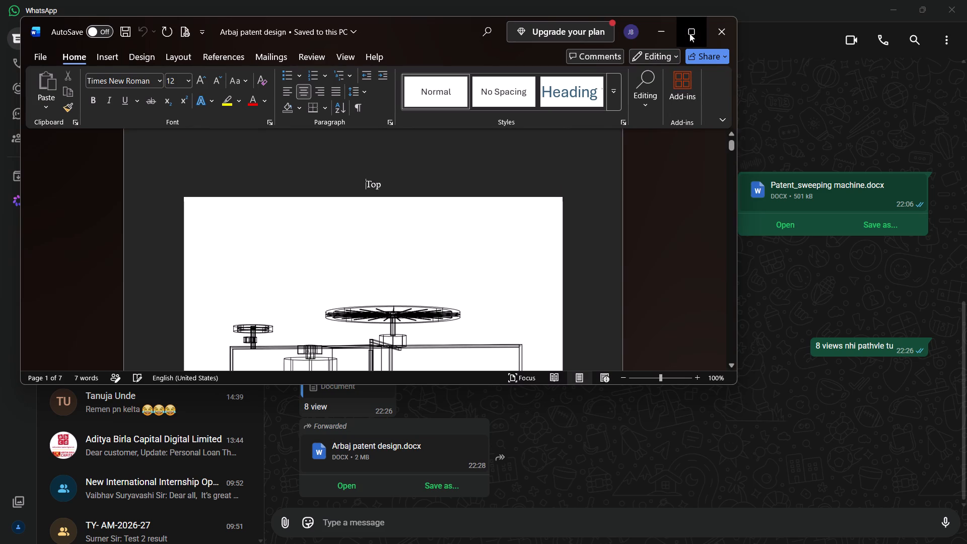
Look through the wireframe view drawings in the Arbaj patent design document, from the Top view through the Back view.
scroll(515, 306, "down", 11)
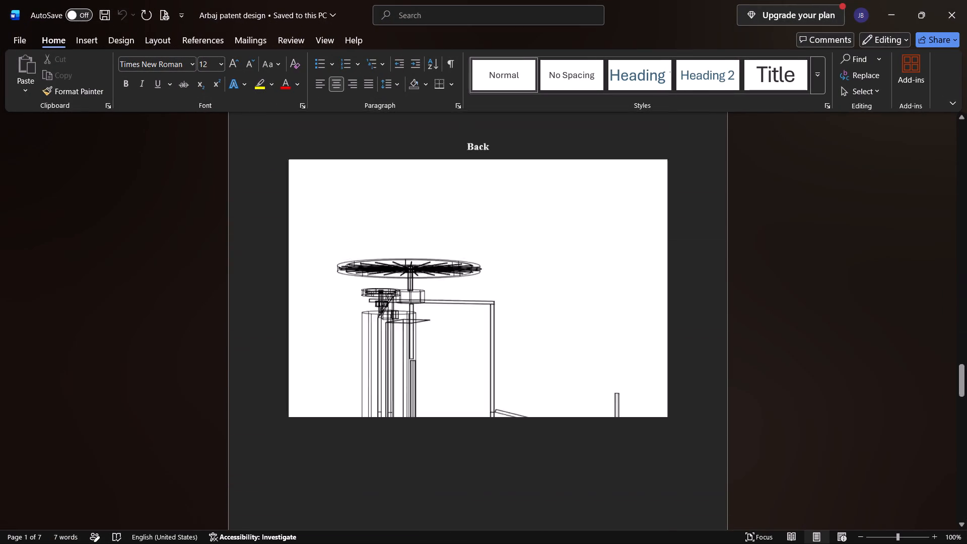
scroll(515, 306, "down", 6)
scroll(515, 306, "up", 16)
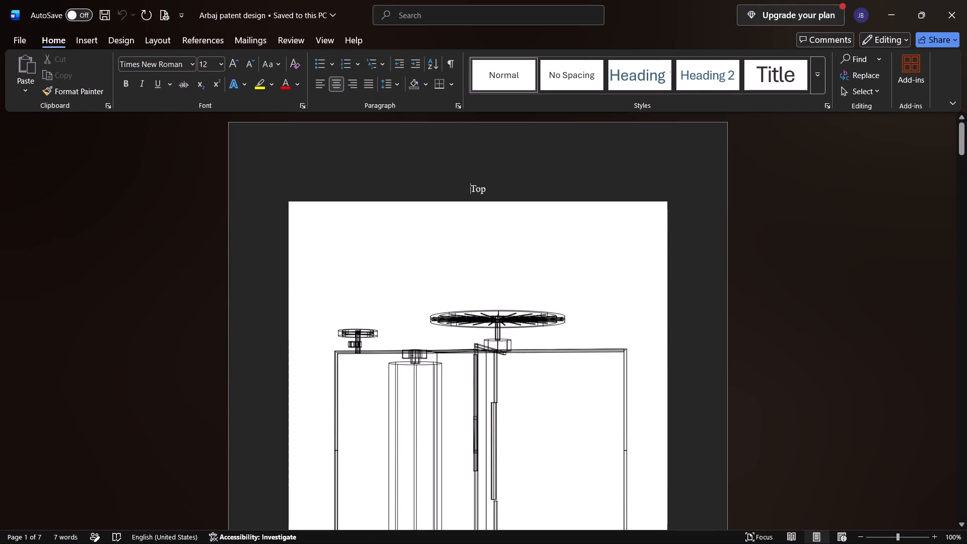
scroll(515, 306, "up", 1)
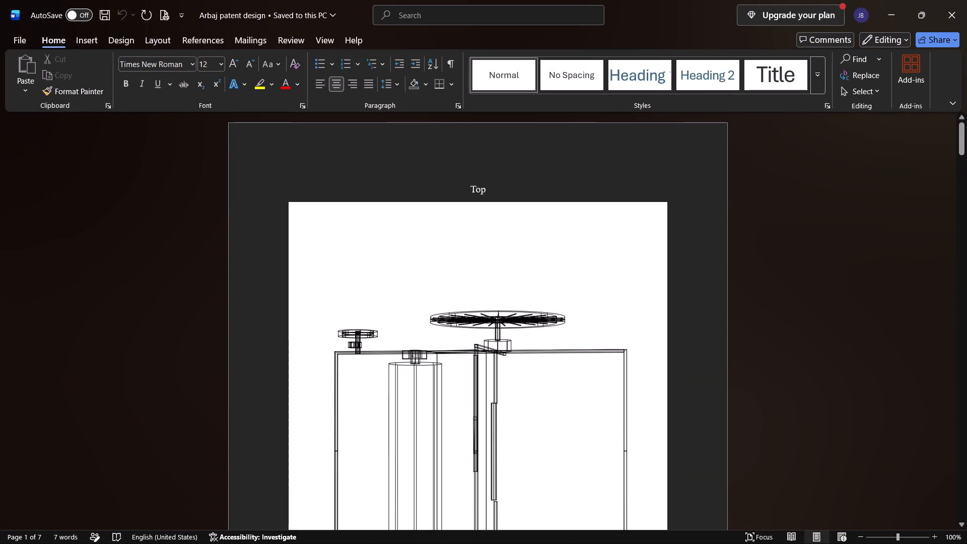
scroll(587, 399, "down", 2)
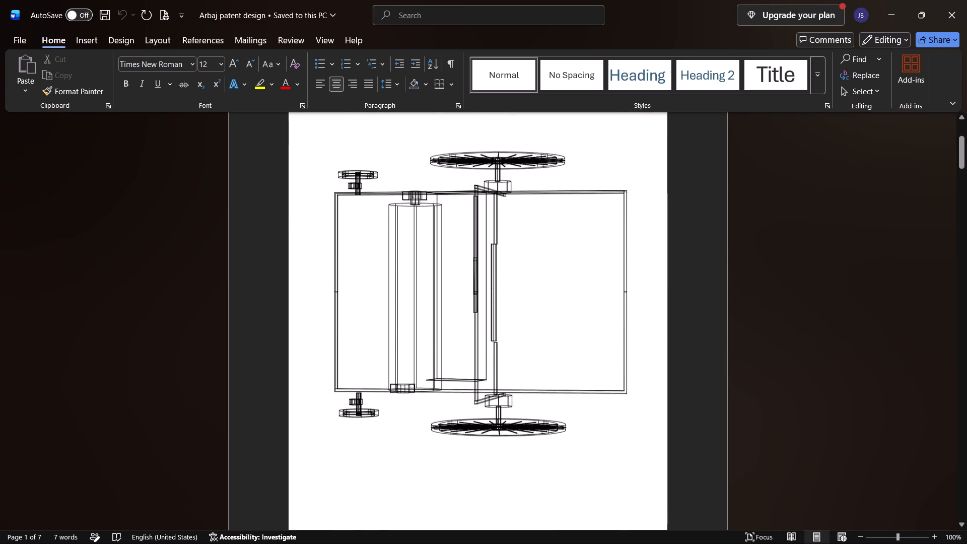
scroll(587, 399, "down", 4)
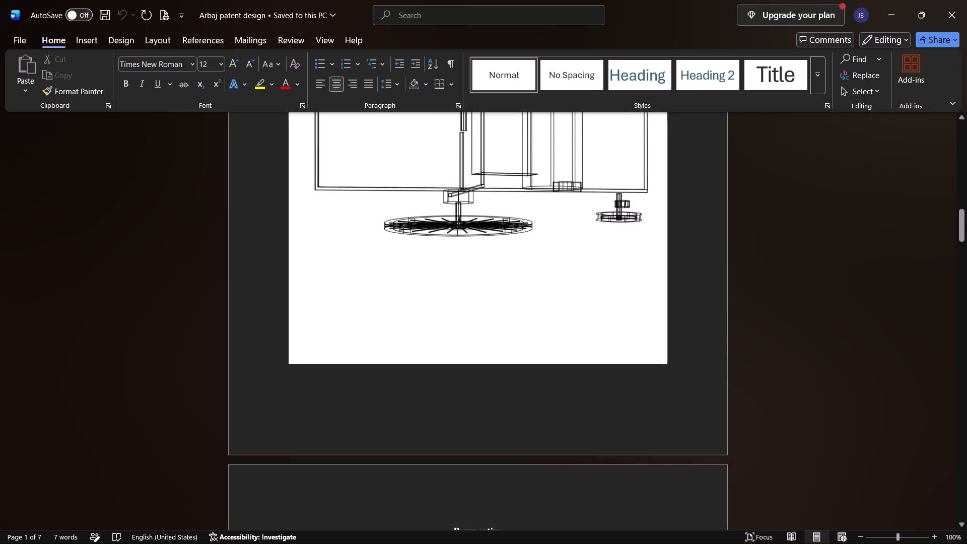
scroll(587, 399, "down", 10)
scroll(587, 399, "up", 15)
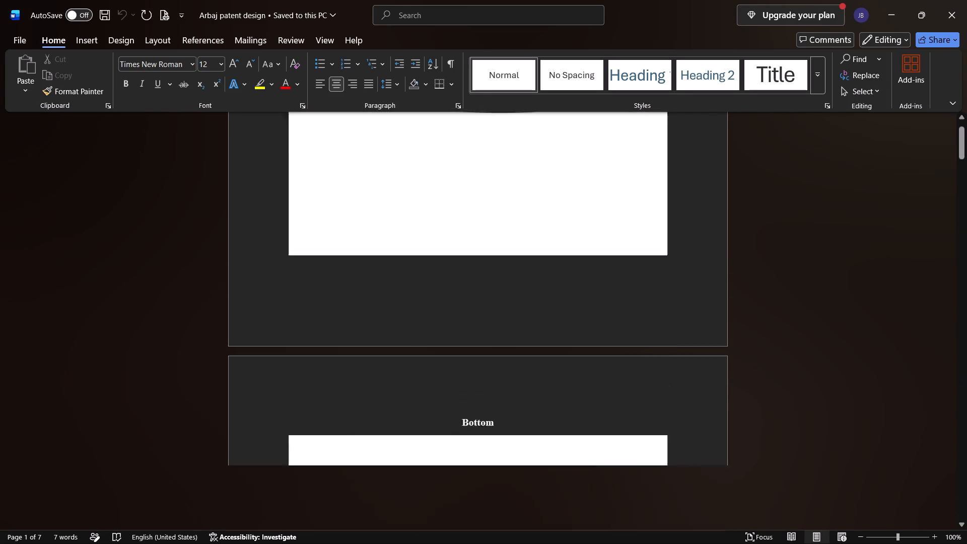
scroll(587, 399, "up", 11)
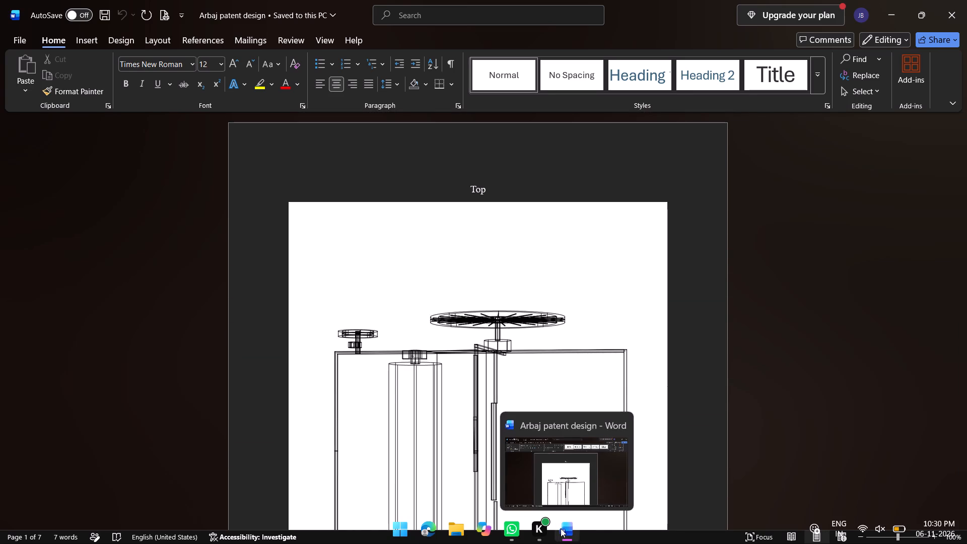
Open the Patent_sweeping machine document from the Downloads folder.
left_click(469, 541)
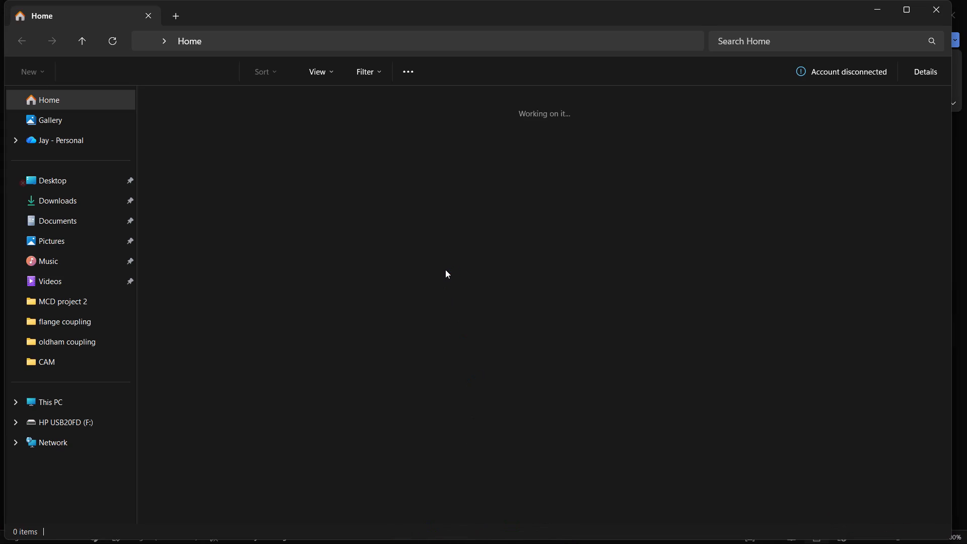
double_click(245, 199)
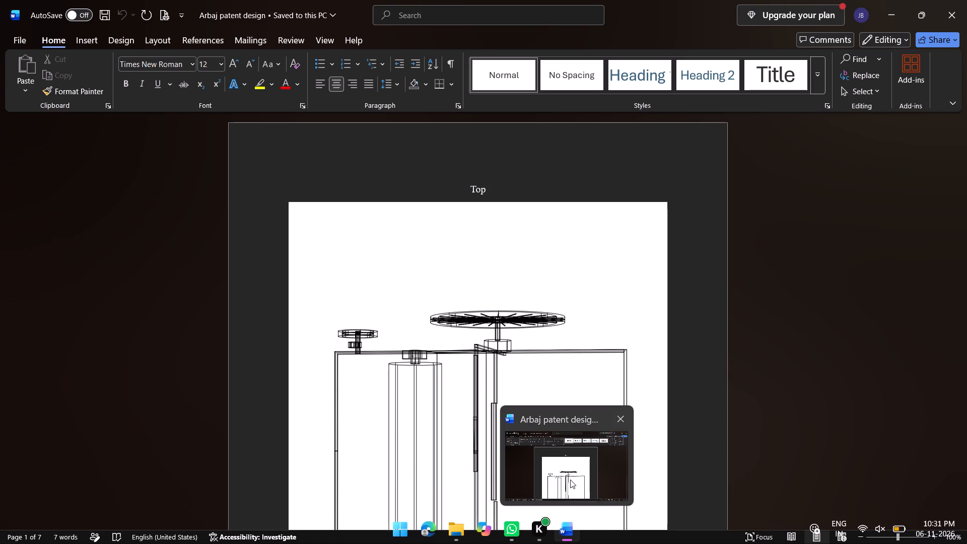
left_click(460, 534)
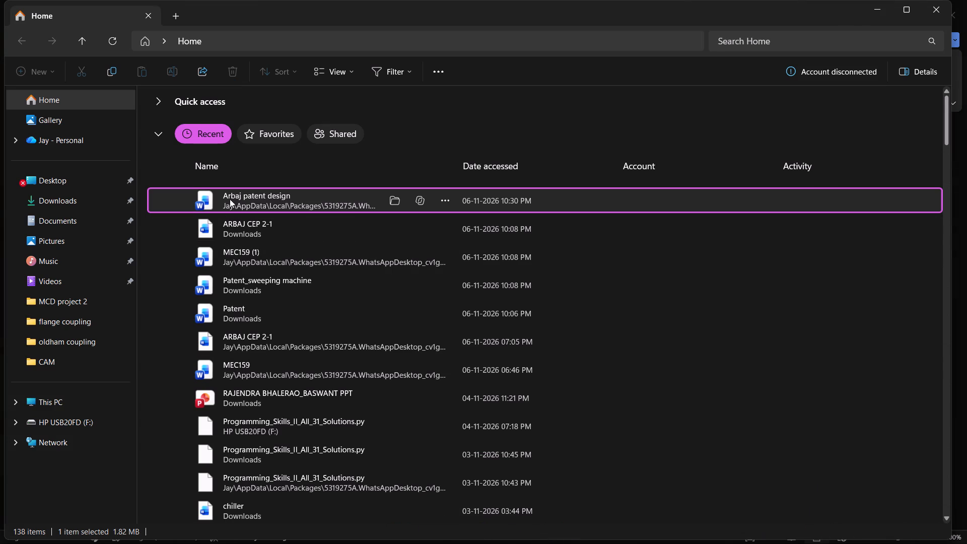
left_click(77, 197)
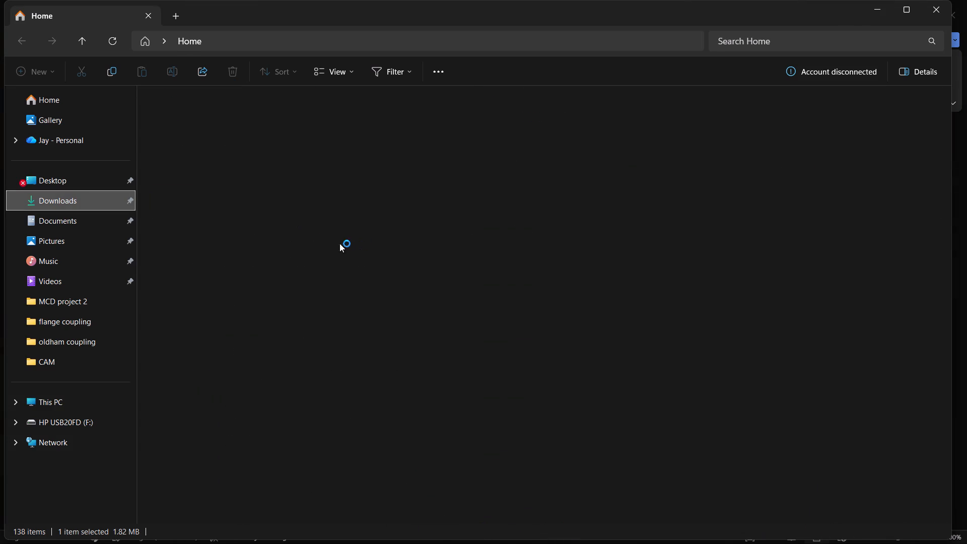
double_click(279, 122)
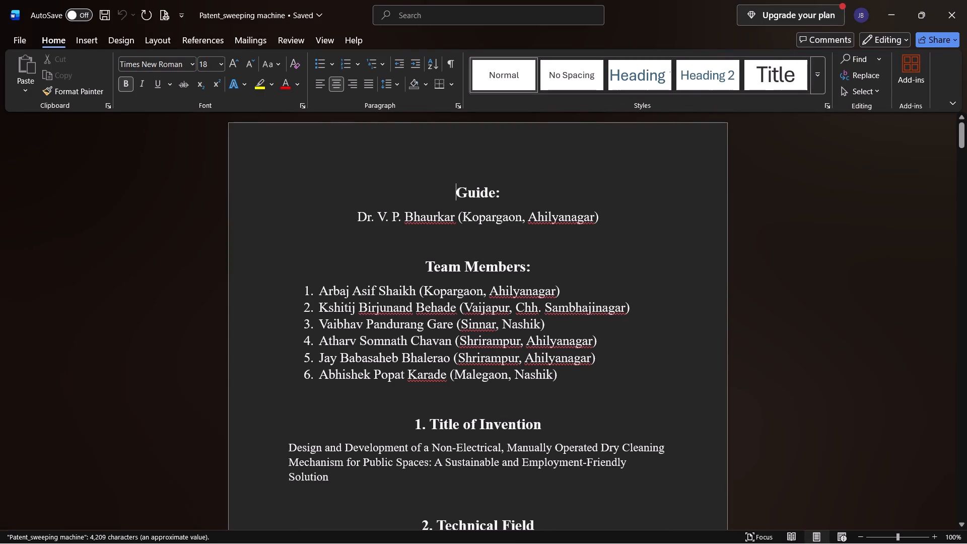
Insert an empty line directly below the heading "14. Suggested Patent Drawings".
scroll(503, 370, "down", 3)
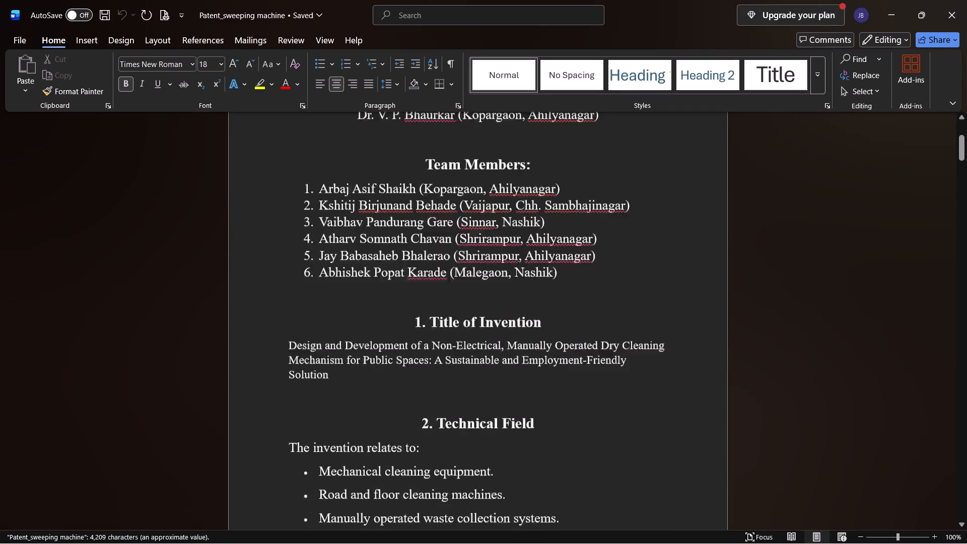
scroll(503, 370, "down", 14)
scroll(503, 370, "up", 2)
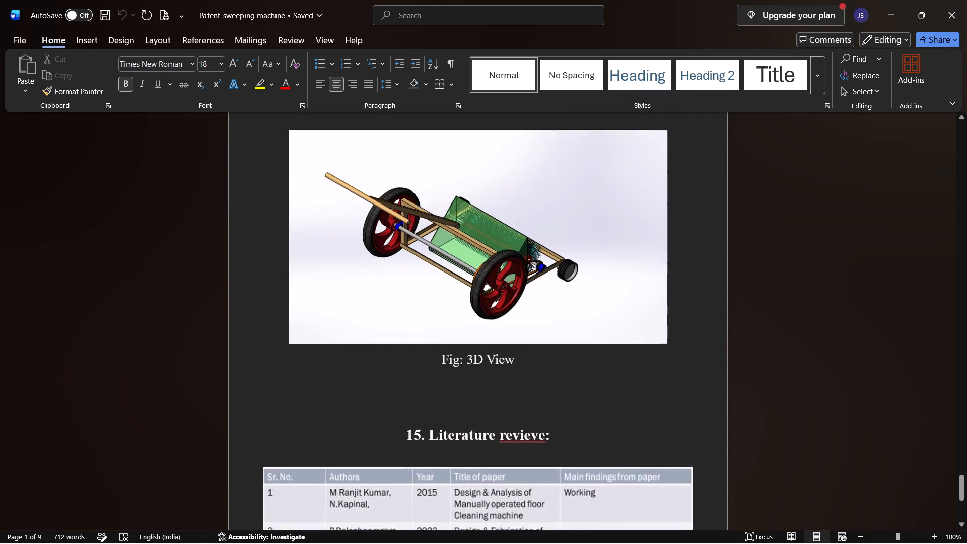
scroll(503, 370, "up", 4)
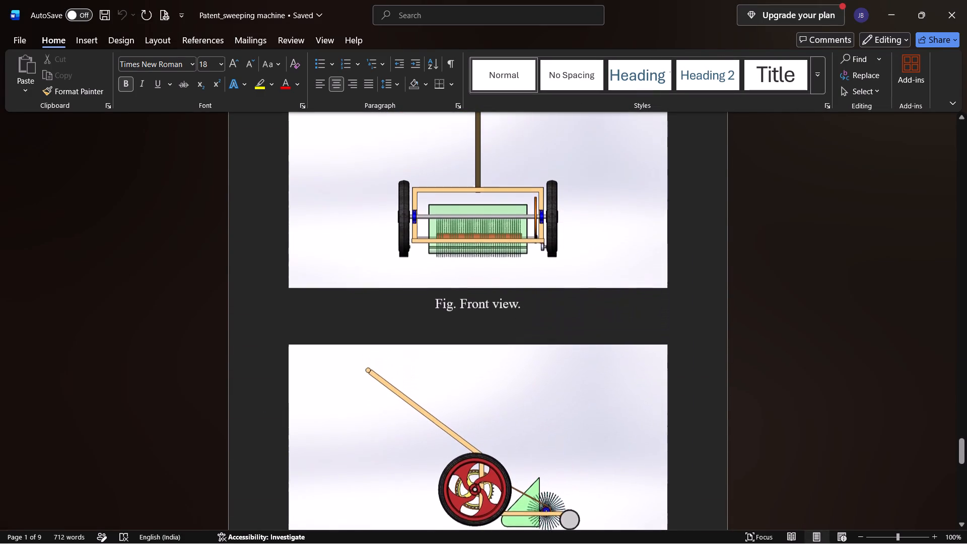
scroll(503, 370, "up", 3)
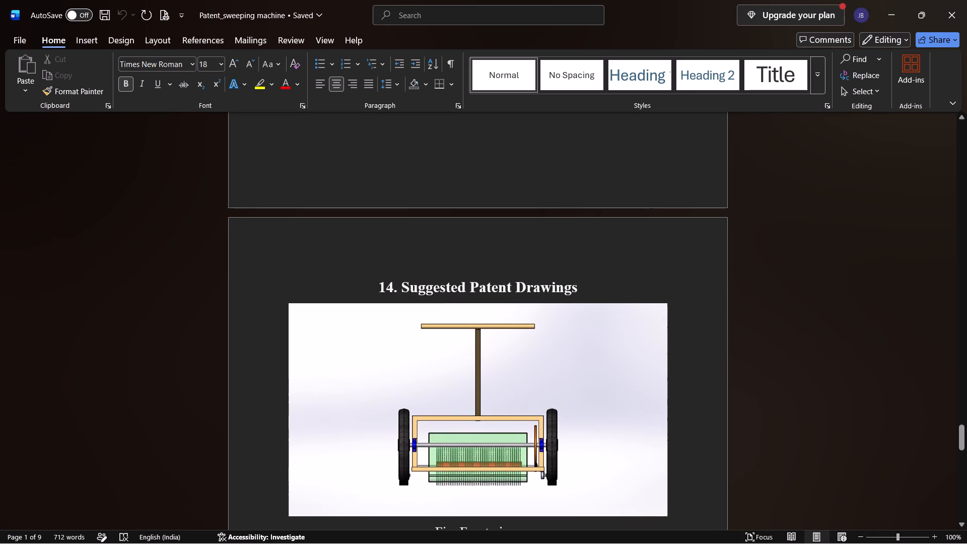
left_click(640, 291)
key("Return")
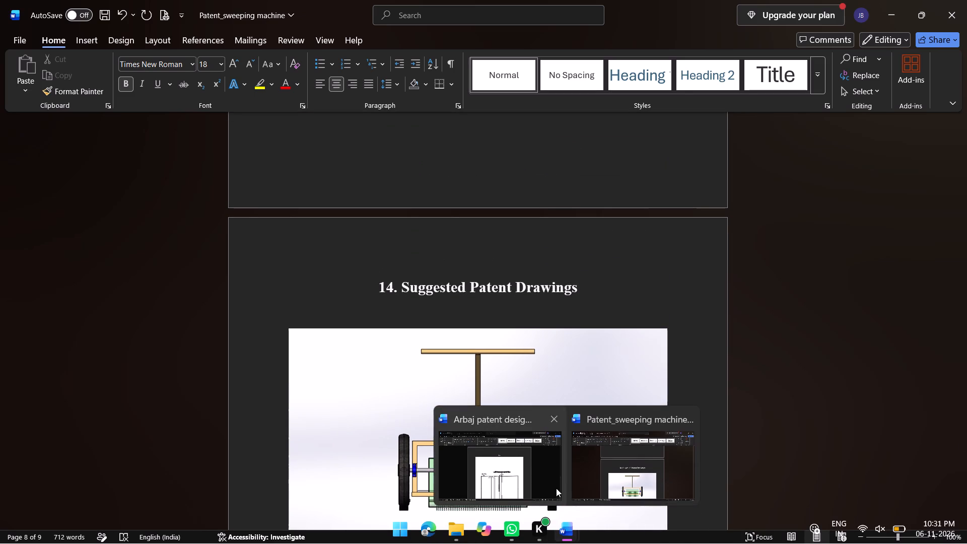
Copy the Top view drawing from Arbaj patent design and paste it under the "14. Suggested Patent Drawings" heading in Patent_sweeping machine.
left_click(520, 471)
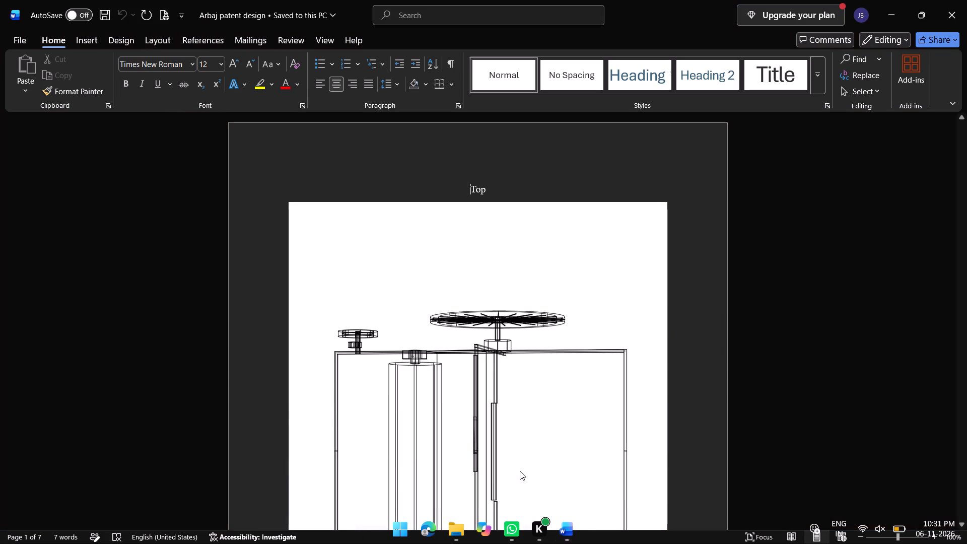
left_click(494, 346)
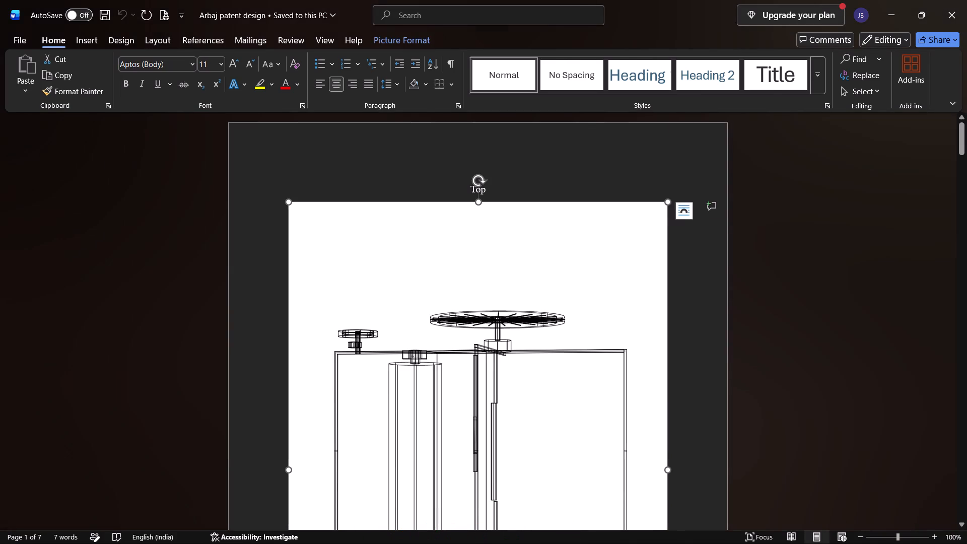
key("ctrl+c")
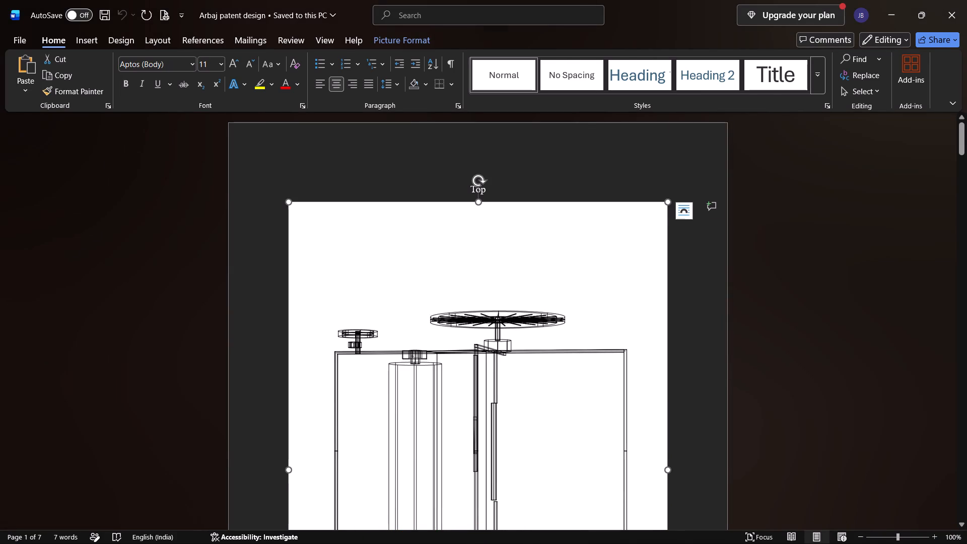
key("alt+Tab")
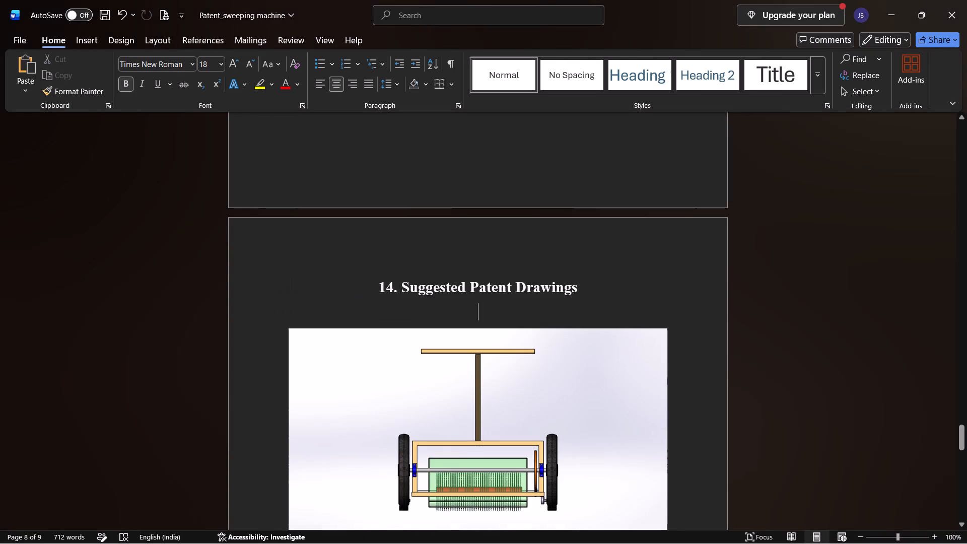
key("ctrl+v")
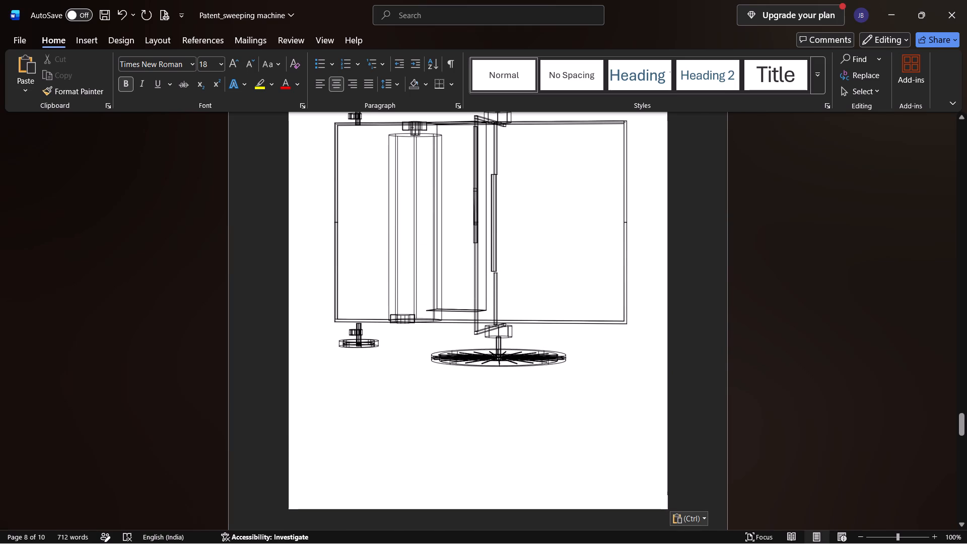
Delete the coloured renders and captions from the Front view through the 3D View, between the Top view drawing and the "15. Literature revieve:" heading.
scroll(577, 224, "down", 2)
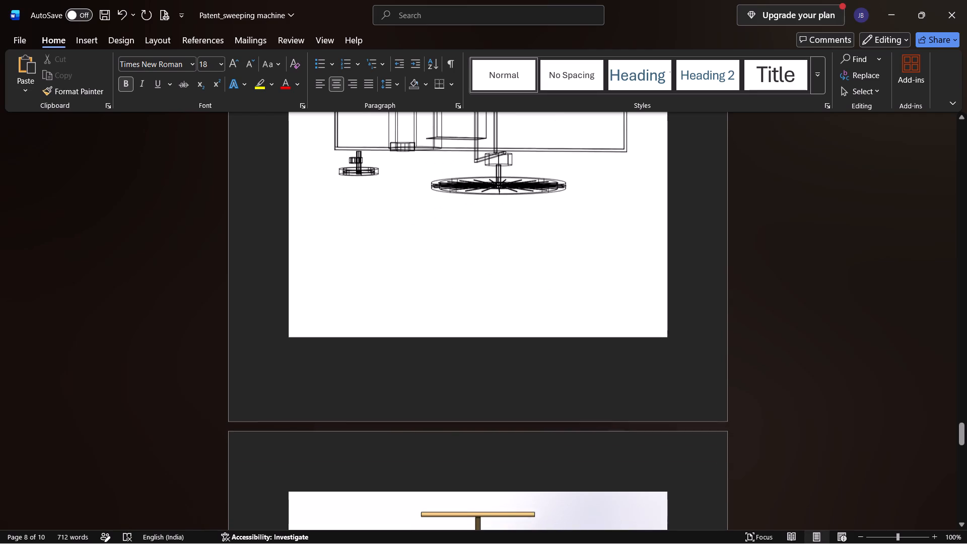
scroll(554, 244, "up", 2)
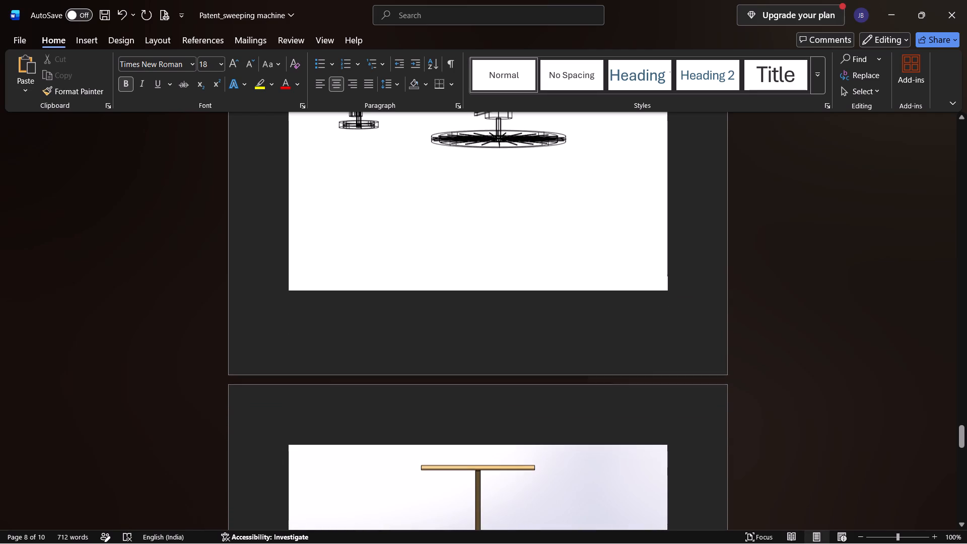
scroll(554, 244, "up", 1)
scroll(554, 244, "down", 2)
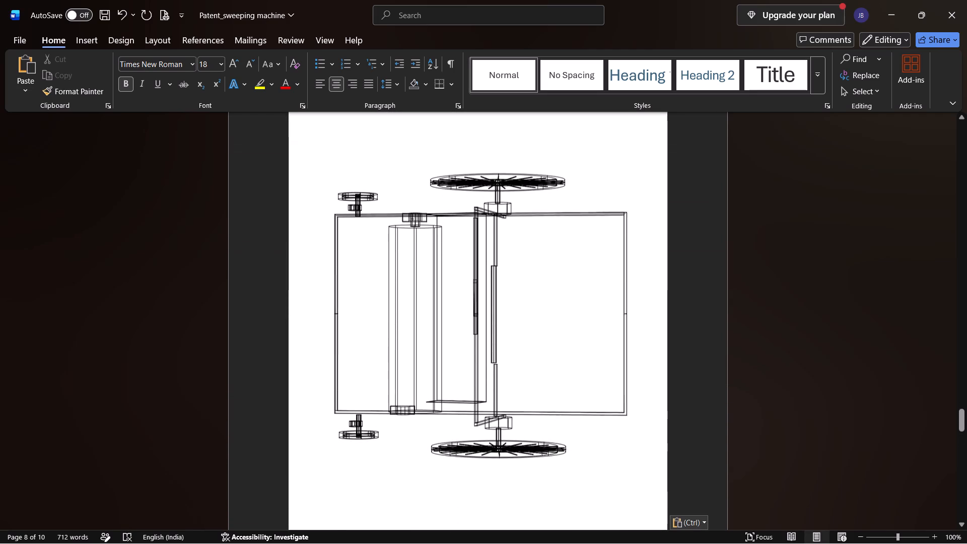
scroll(554, 244, "down", 1)
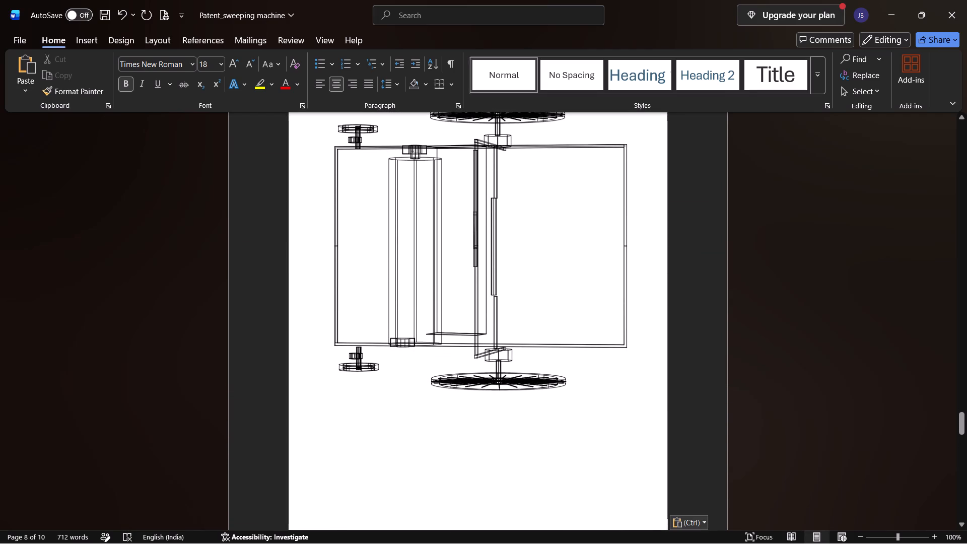
scroll(554, 244, "down", 1)
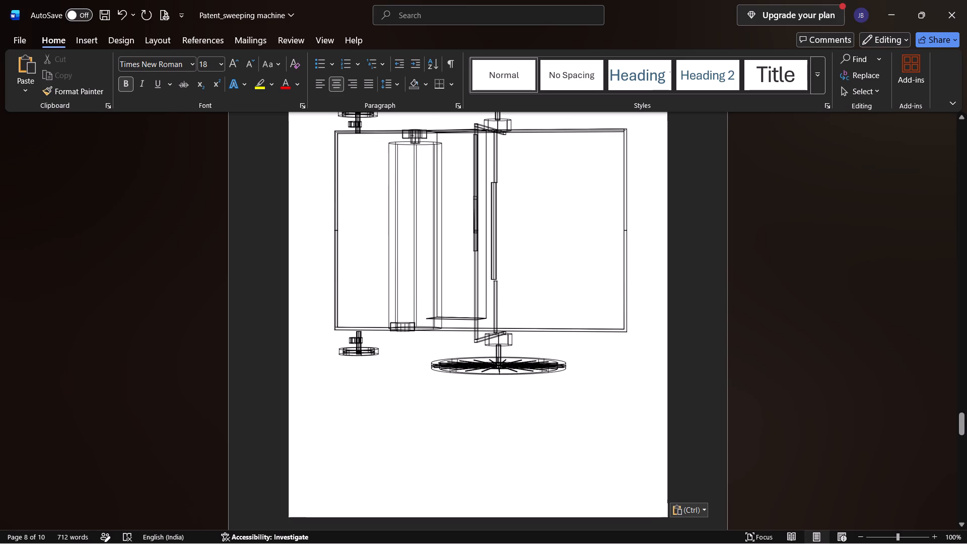
scroll(554, 244, "down", 1)
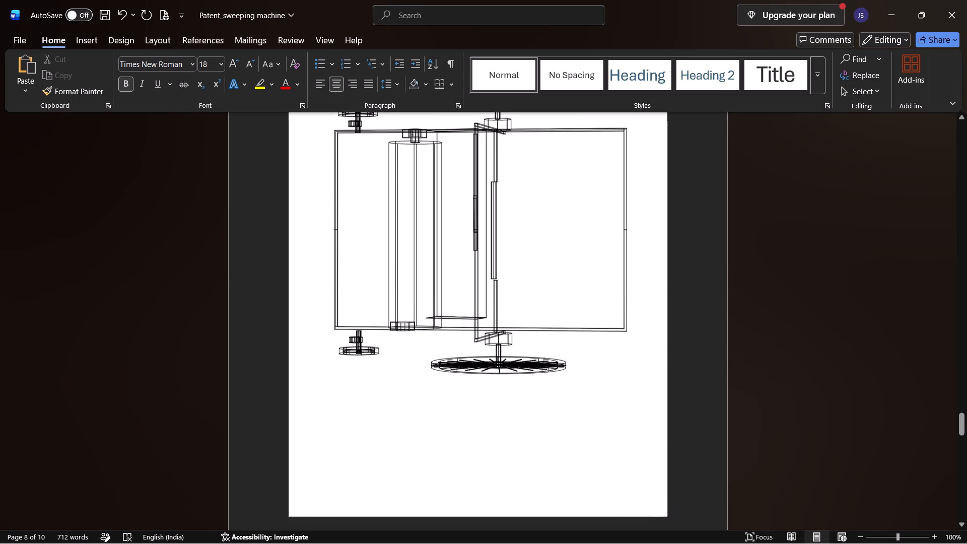
scroll(554, 244, "down", 1)
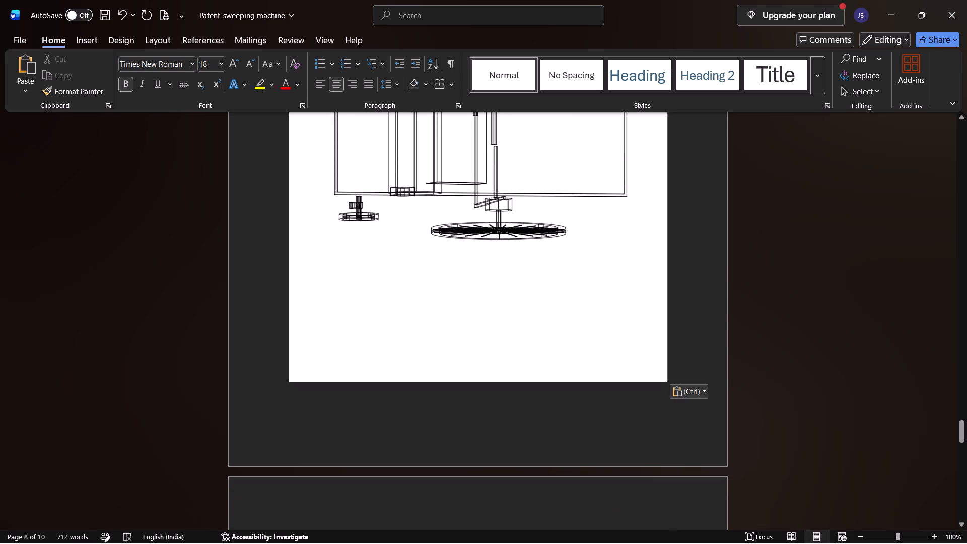
scroll(554, 244, "down", 2)
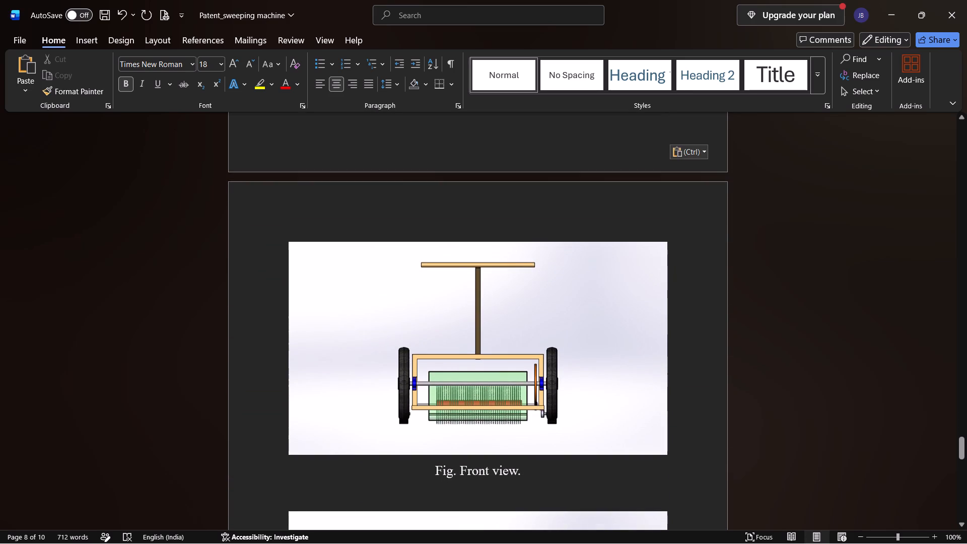
left_click_drag(284, 226, 585, 518)
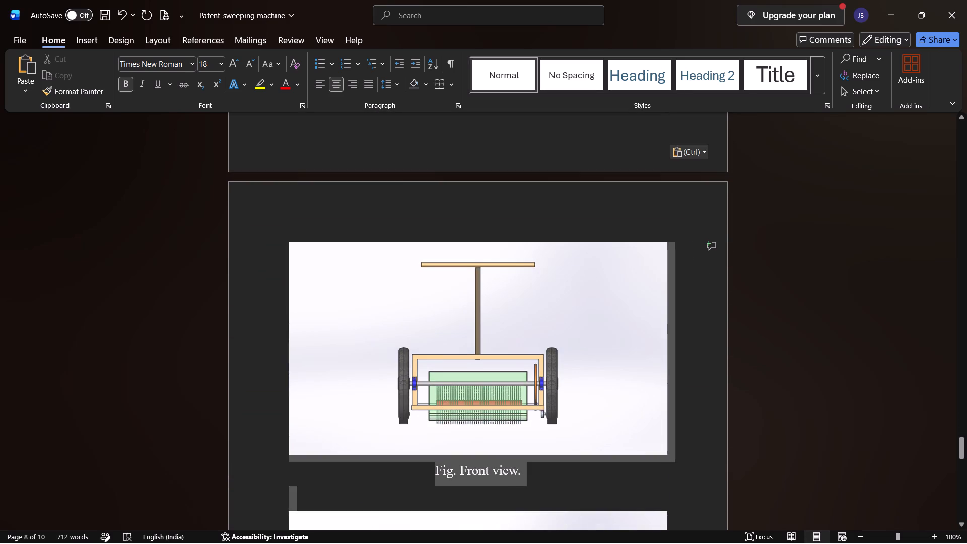
left_click_drag(585, 518, 583, 537)
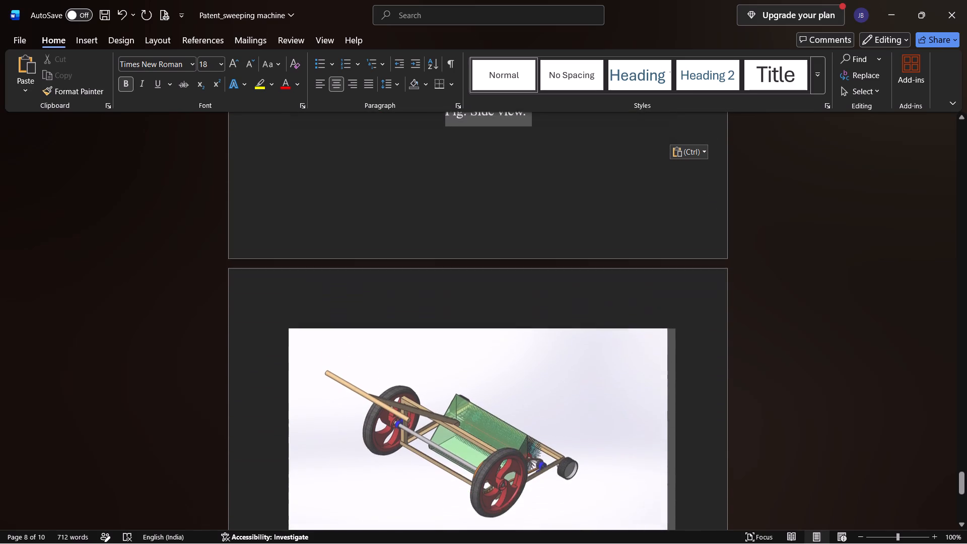
left_click_drag(583, 537, 592, 445)
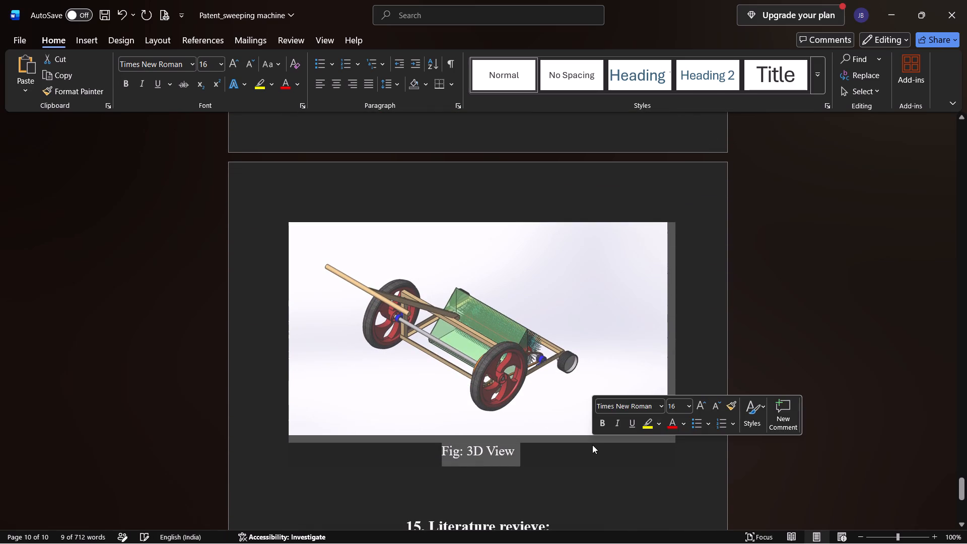
key("BackSpace")
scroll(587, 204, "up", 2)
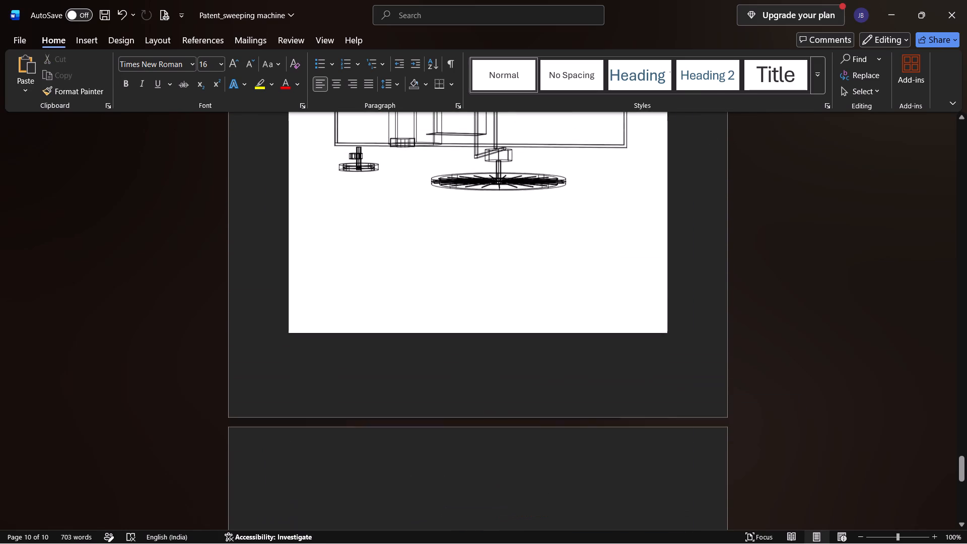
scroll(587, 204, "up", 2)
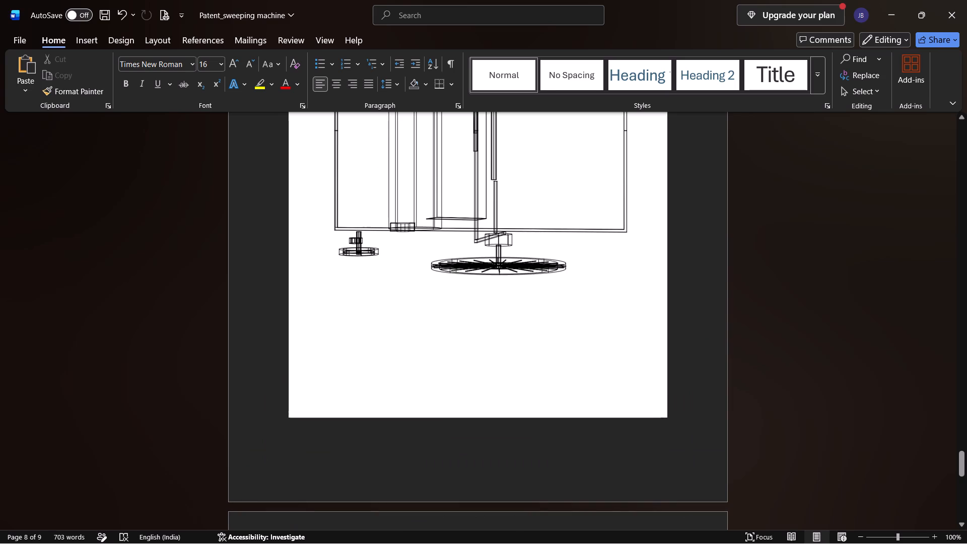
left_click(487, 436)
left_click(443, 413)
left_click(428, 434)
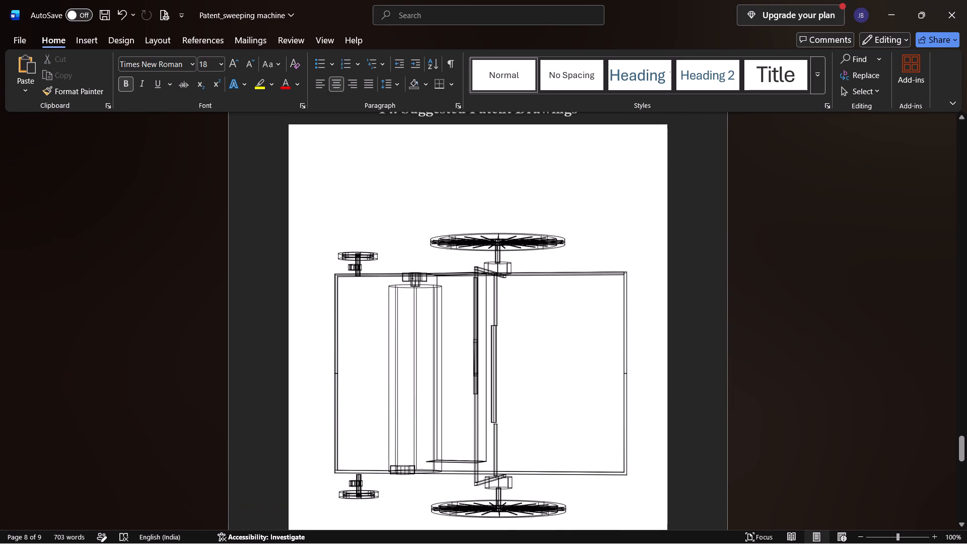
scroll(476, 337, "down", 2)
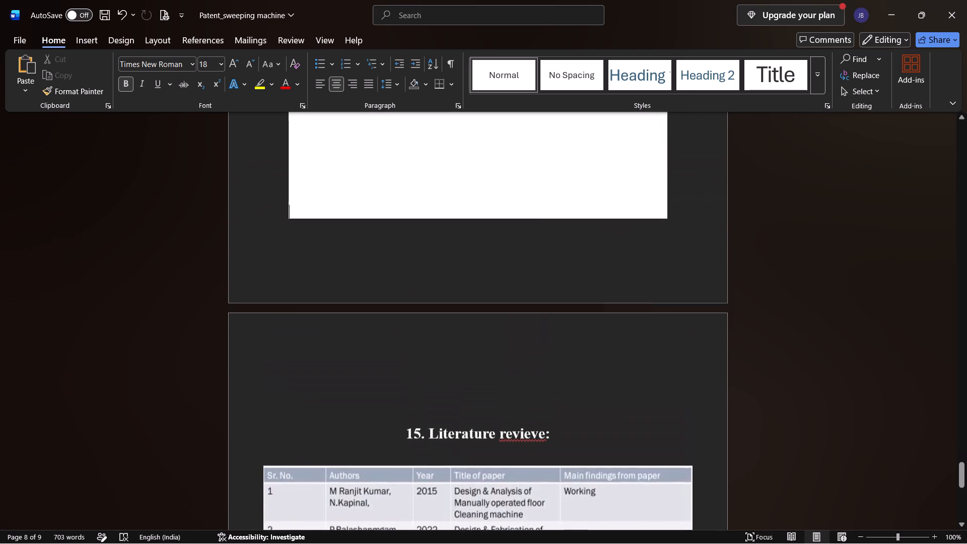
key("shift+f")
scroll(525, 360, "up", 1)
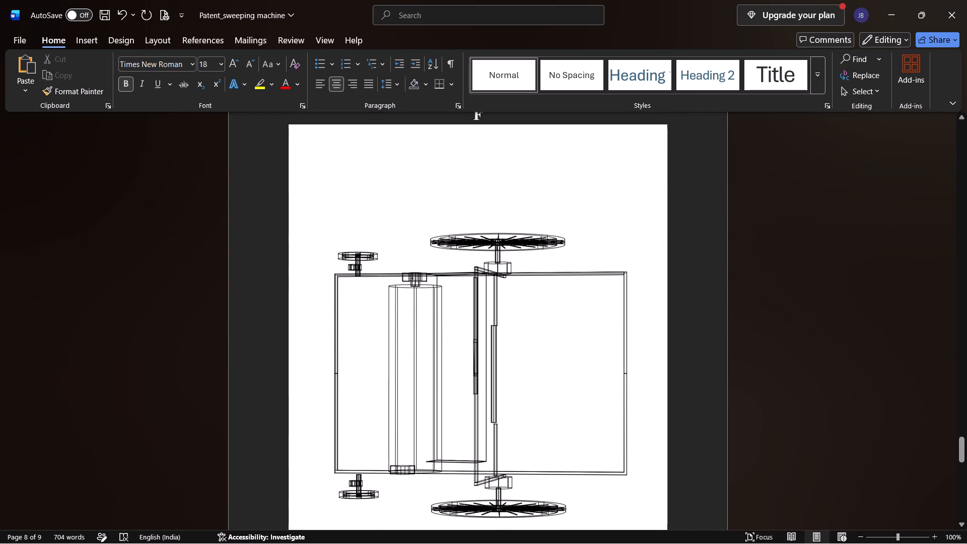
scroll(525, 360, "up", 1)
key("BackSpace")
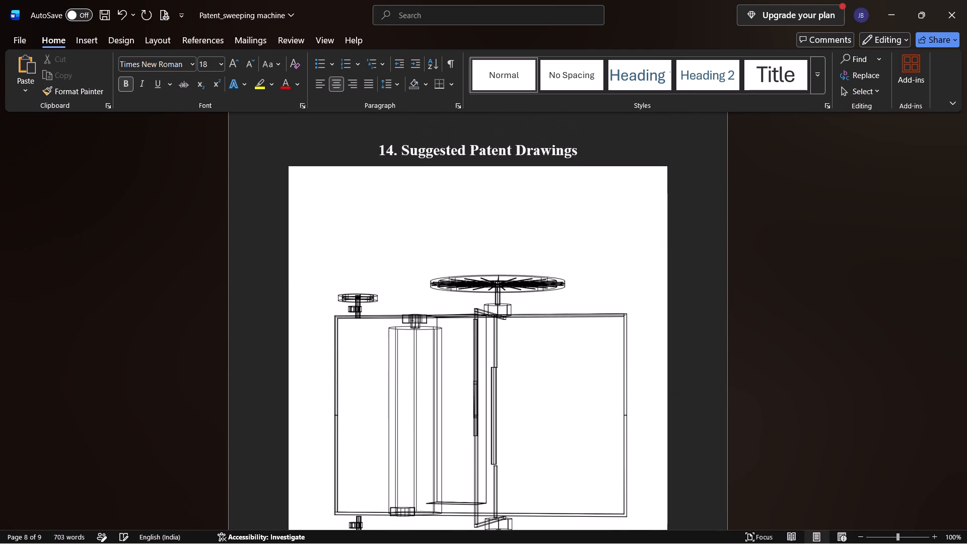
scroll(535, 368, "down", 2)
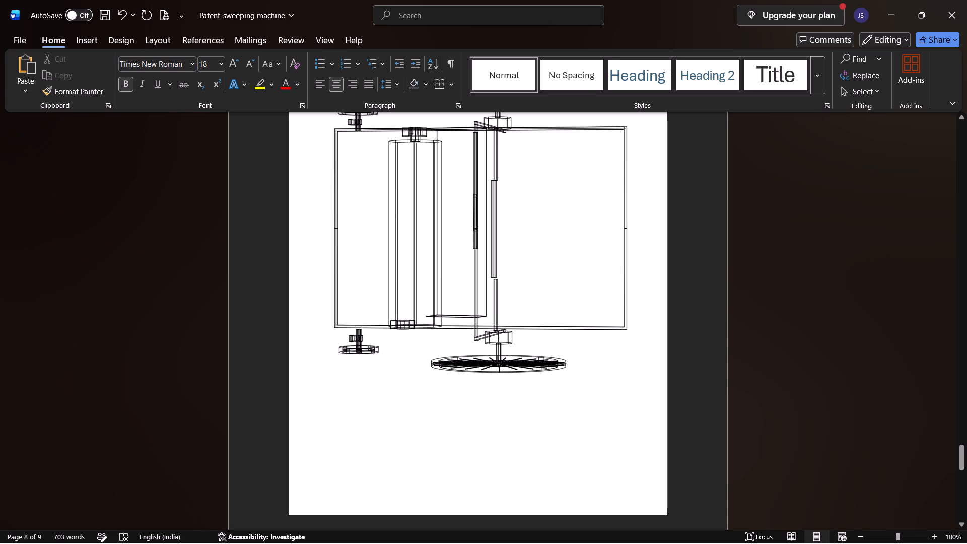
Set the text wrapping of the Top view drawing under "14. Suggested Patent Drawings" to Square.
scroll(590, 341, "up", 2)
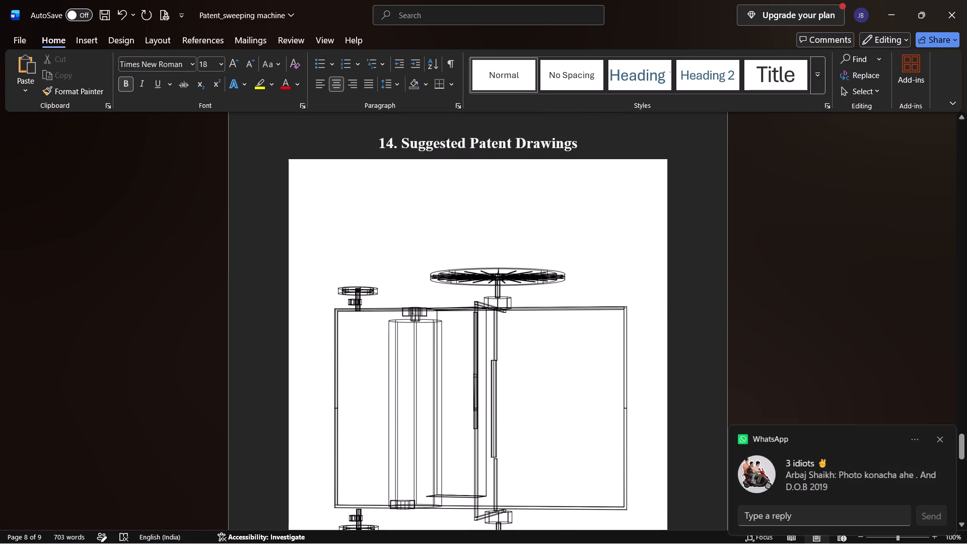
left_click(588, 326)
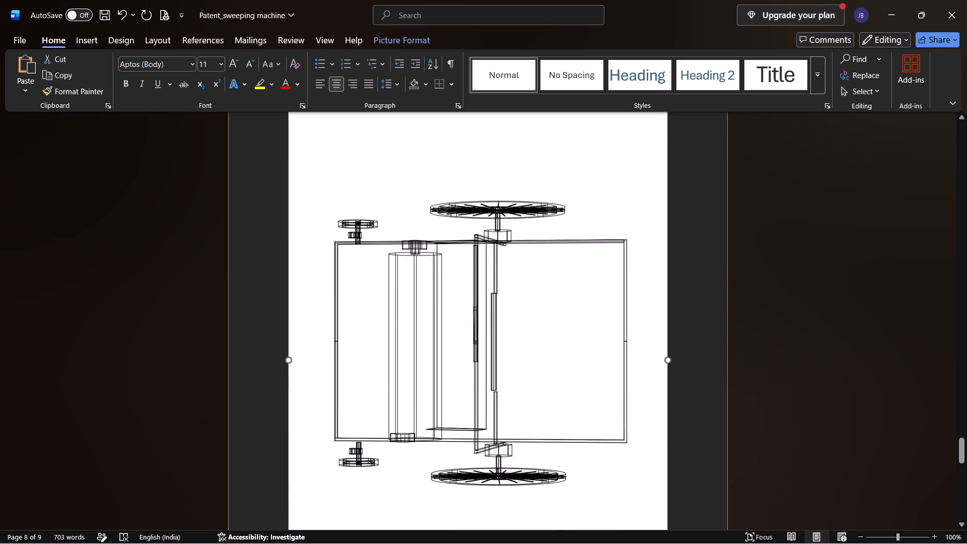
scroll(568, 232, "up", 1)
left_click(603, 220)
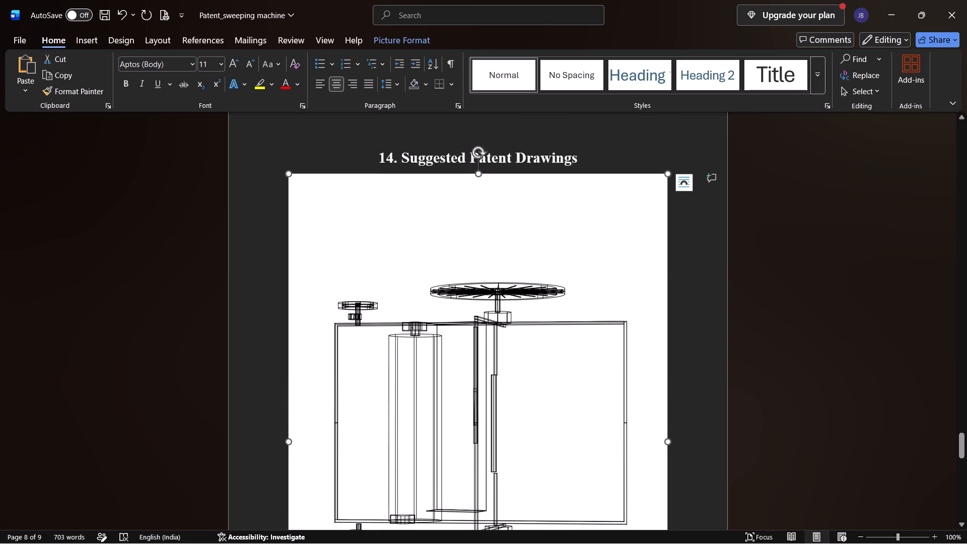
left_click(683, 181)
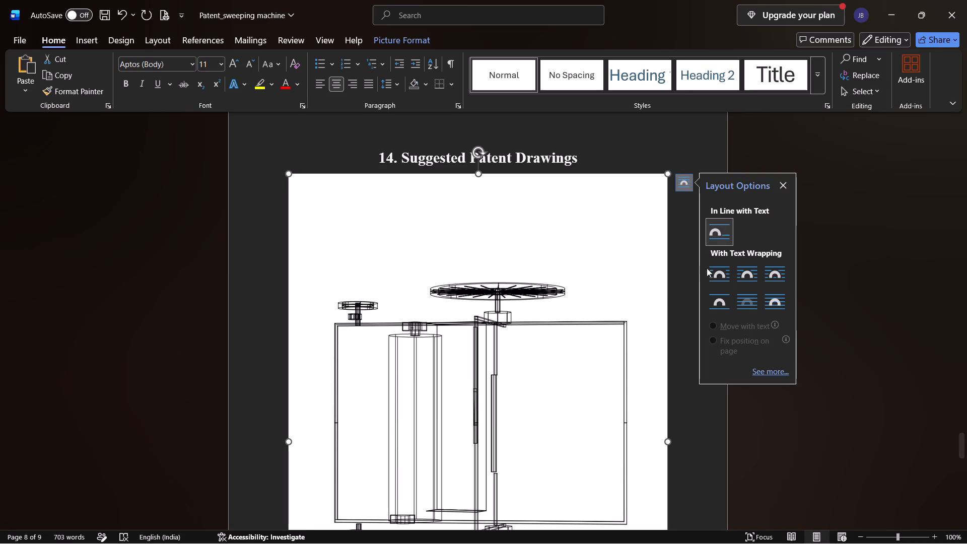
left_click(726, 273)
Add the caption "Fig: Top View" on the line directly below the Top view drawing.
scroll(499, 295, "down", 2)
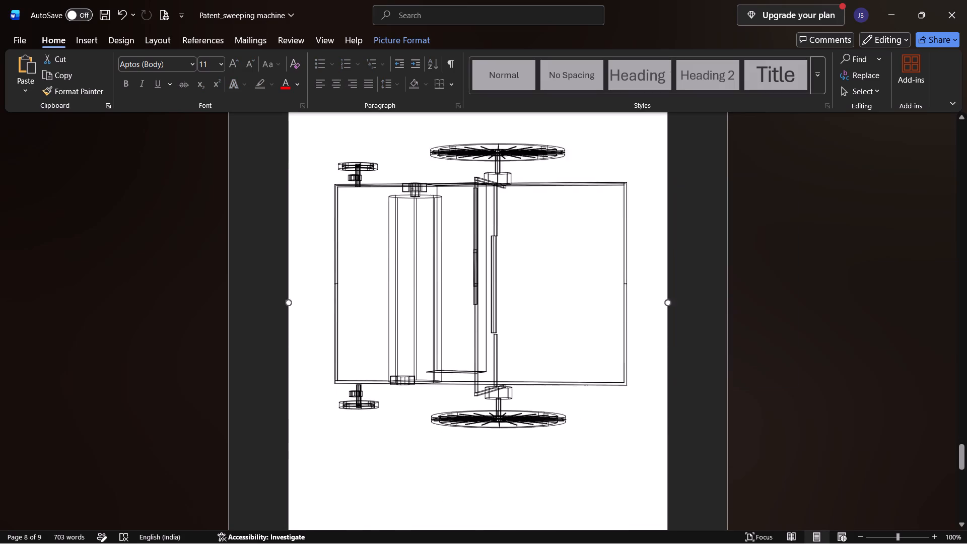
scroll(499, 295, "down", 2)
left_click(439, 353)
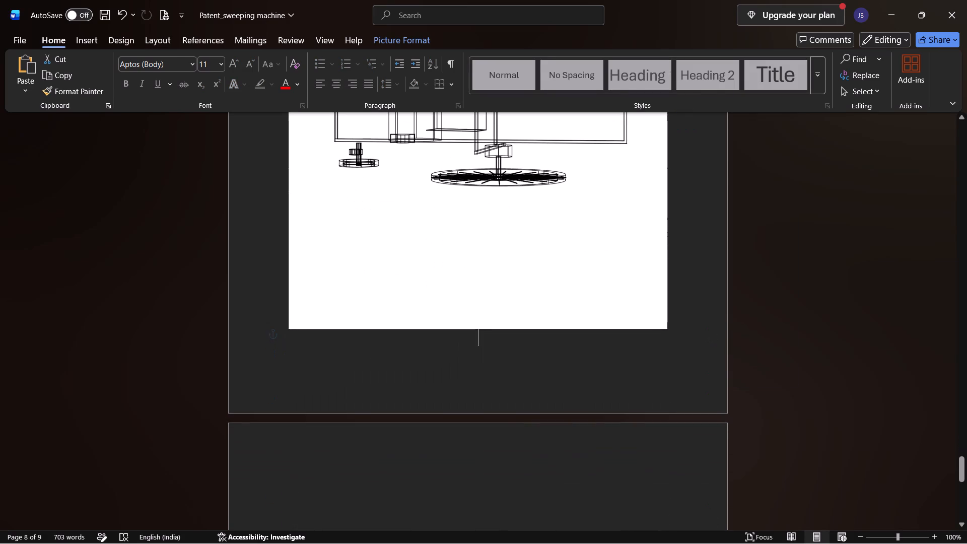
type("Fig")
type(":")
key("space")
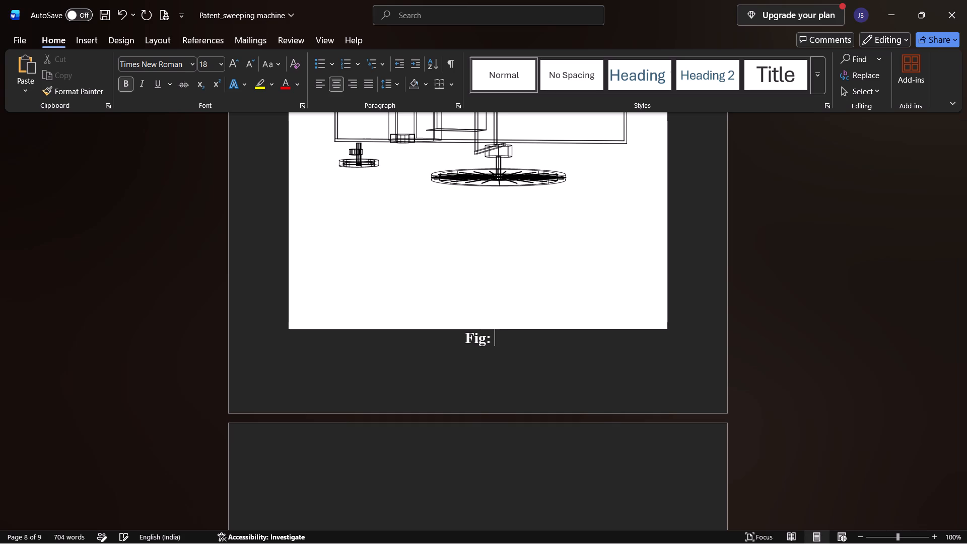
type("Top View")
Remove bold from the "Fig: Top View" caption, set its font size to 16, and copy it.
left_click_drag(527, 346, 425, 356)
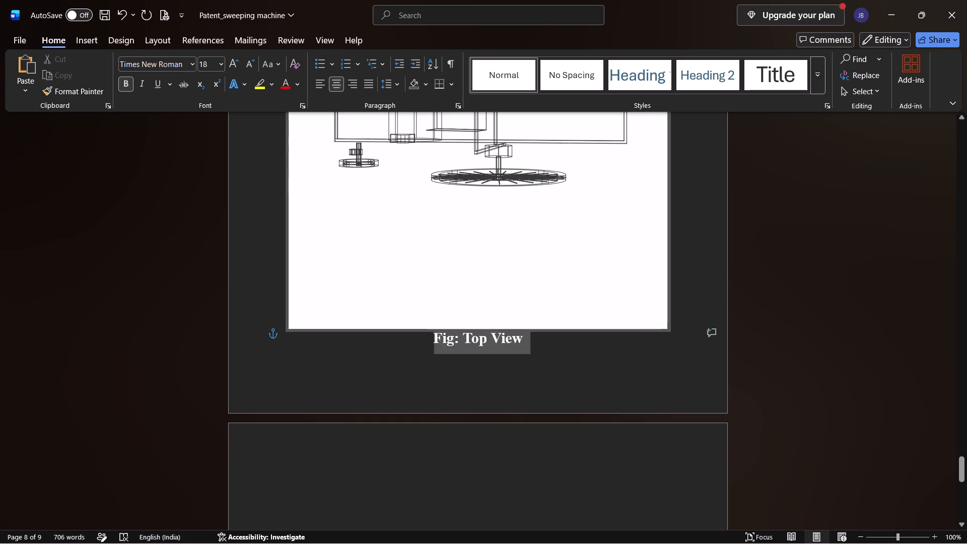
left_click_drag(425, 356, 420, 354)
left_click(428, 334)
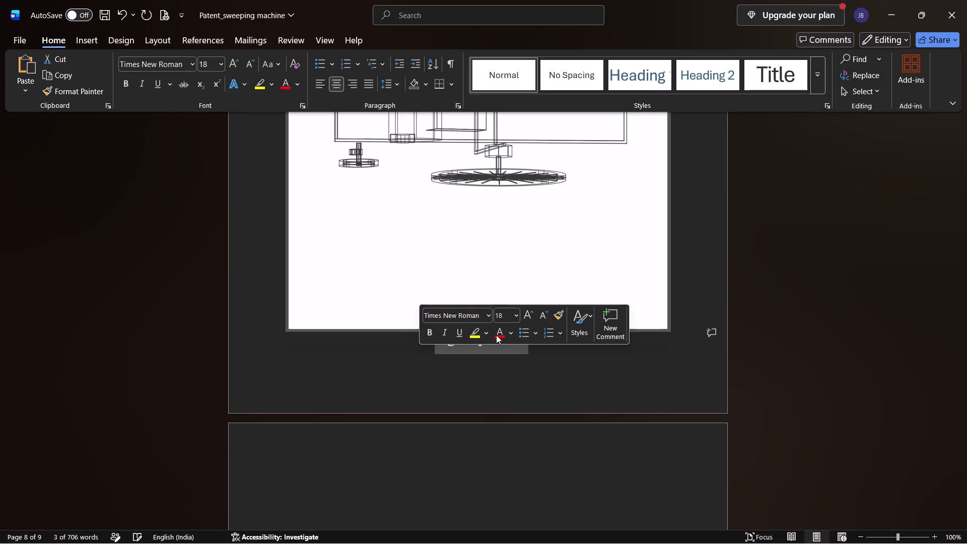
left_click(515, 313)
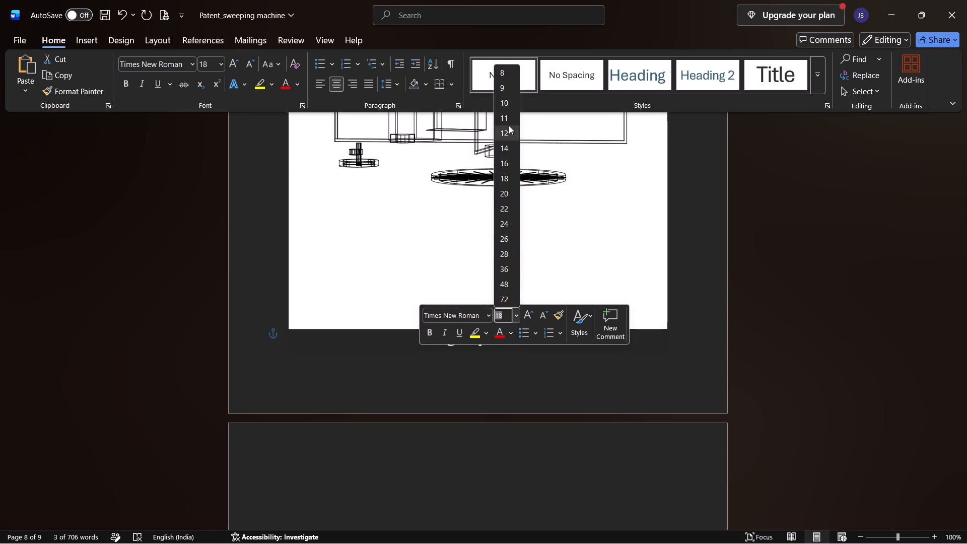
left_click(507, 165)
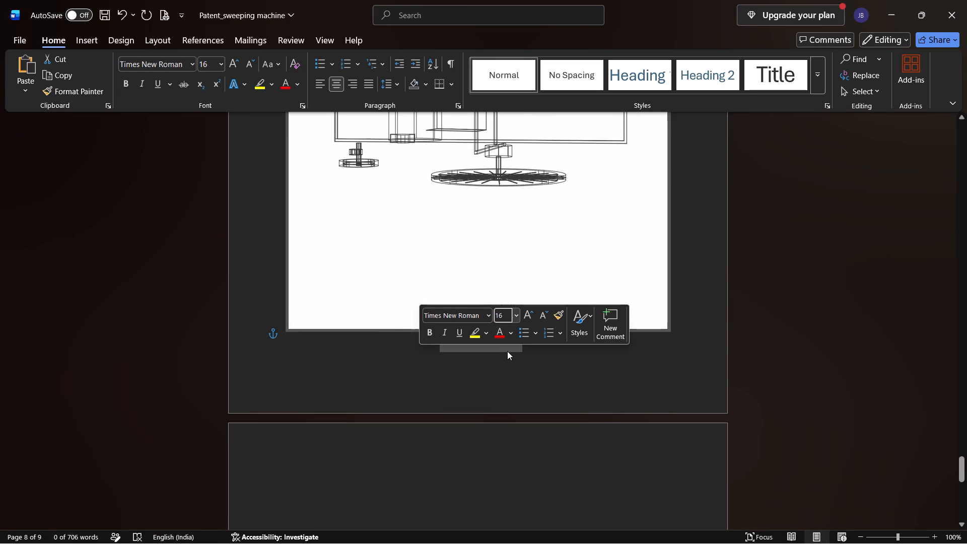
key("ctrl+c")
Copy the Bottom wireframe drawing from Arbaj patent design and paste it into Patent_sweeping machine on the page after the Top view drawing.
left_click(513, 496)
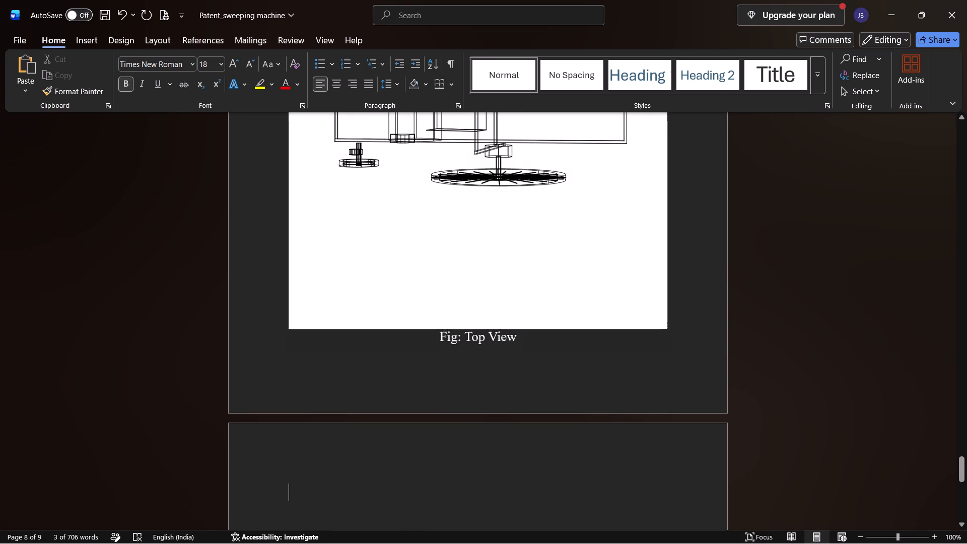
scroll(502, 438, "down", 2)
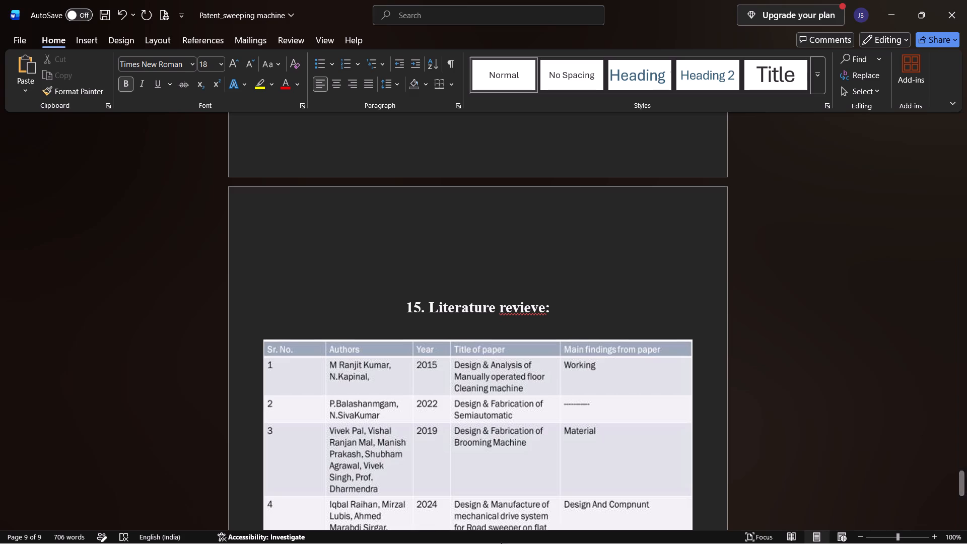
key("alt+Tab")
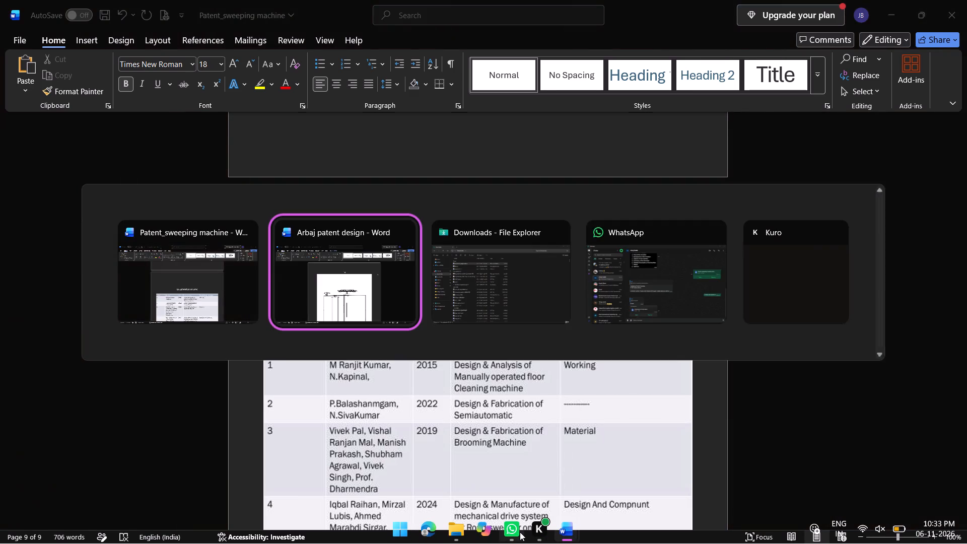
scroll(584, 367, "down", 3)
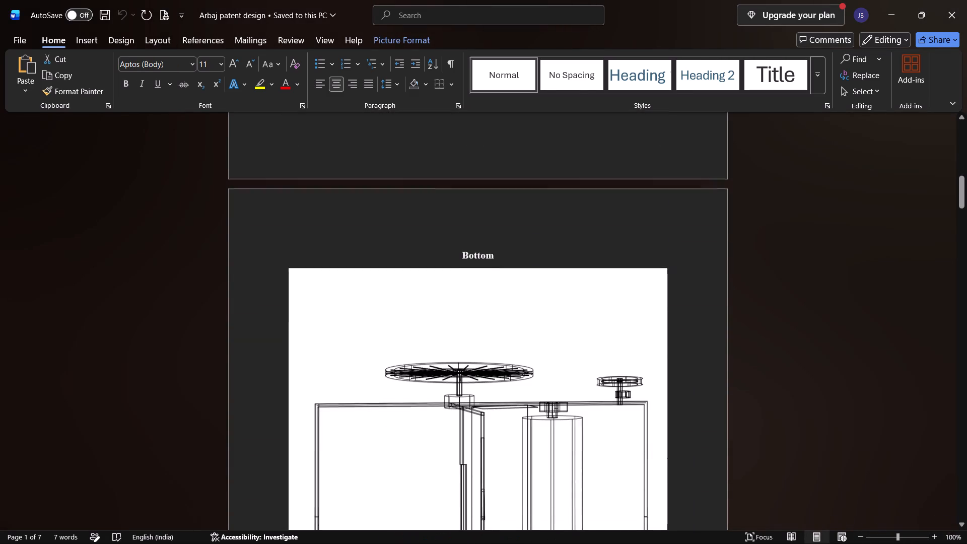
scroll(584, 367, "down", 1)
left_click(561, 371)
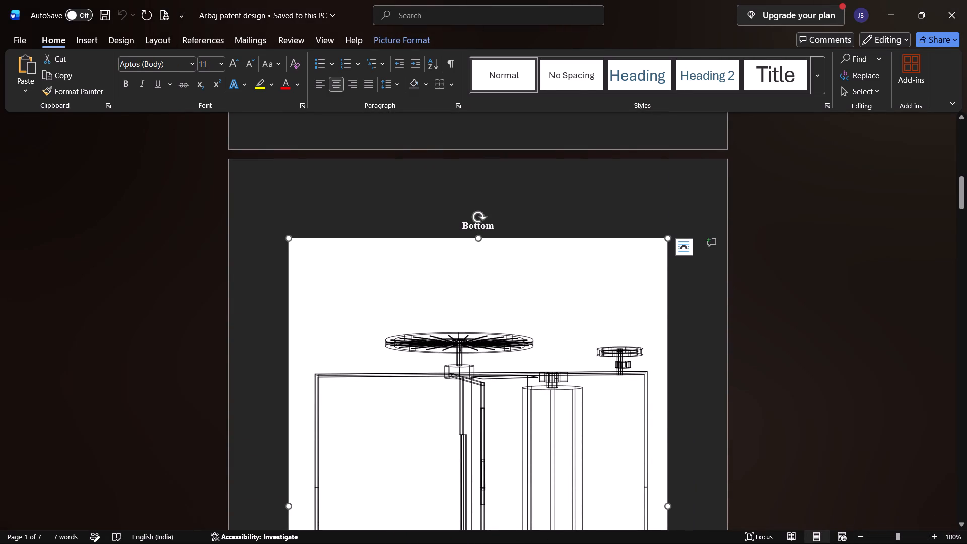
key("ctrl+c")
key("alt+Tab")
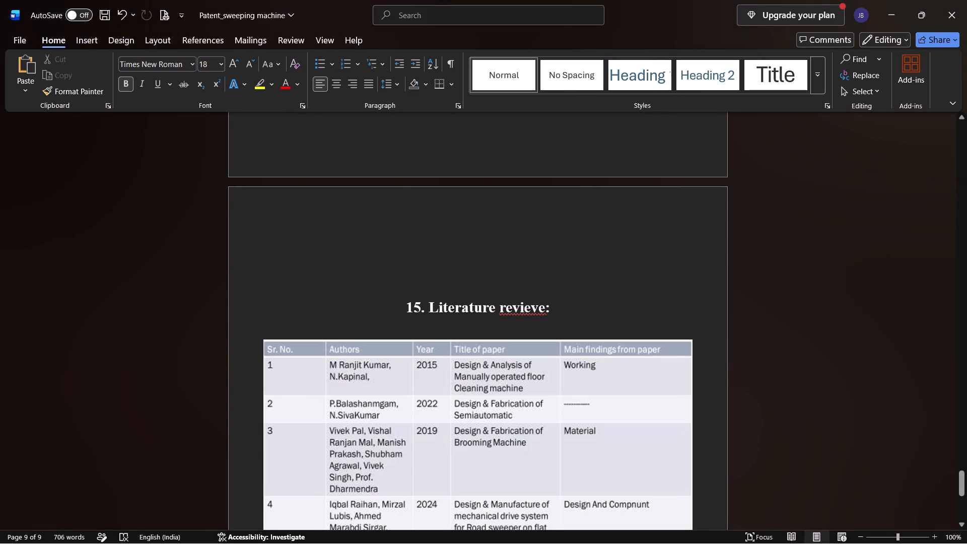
key("ctrl+b")
key("ctrl+v")
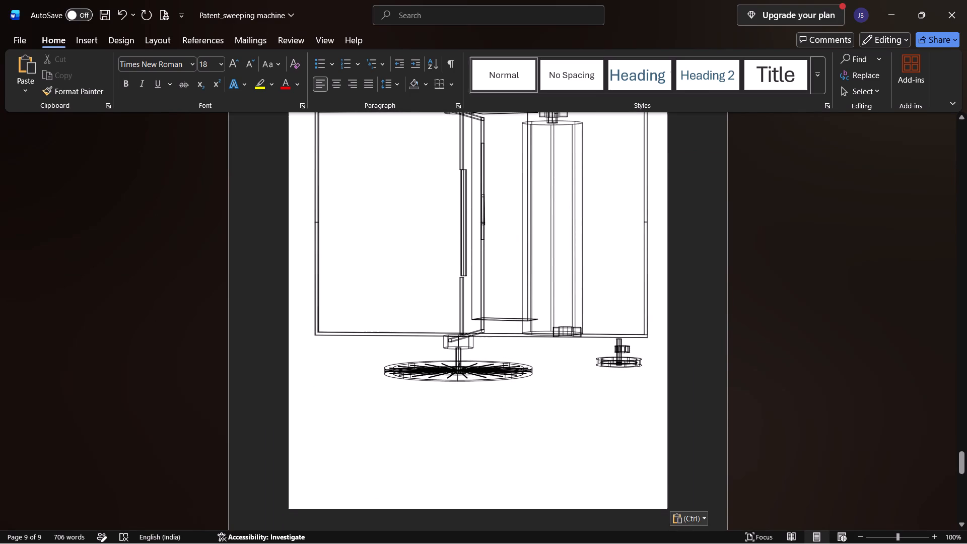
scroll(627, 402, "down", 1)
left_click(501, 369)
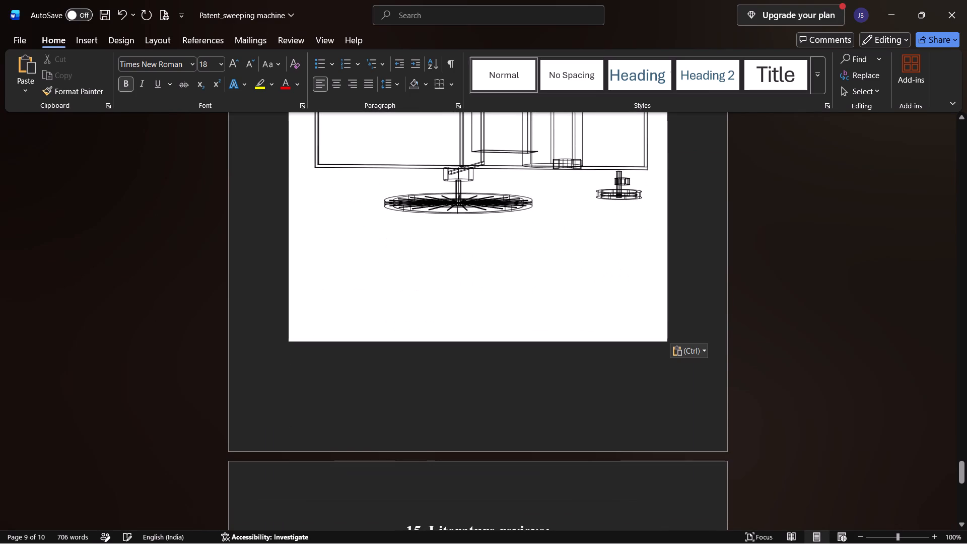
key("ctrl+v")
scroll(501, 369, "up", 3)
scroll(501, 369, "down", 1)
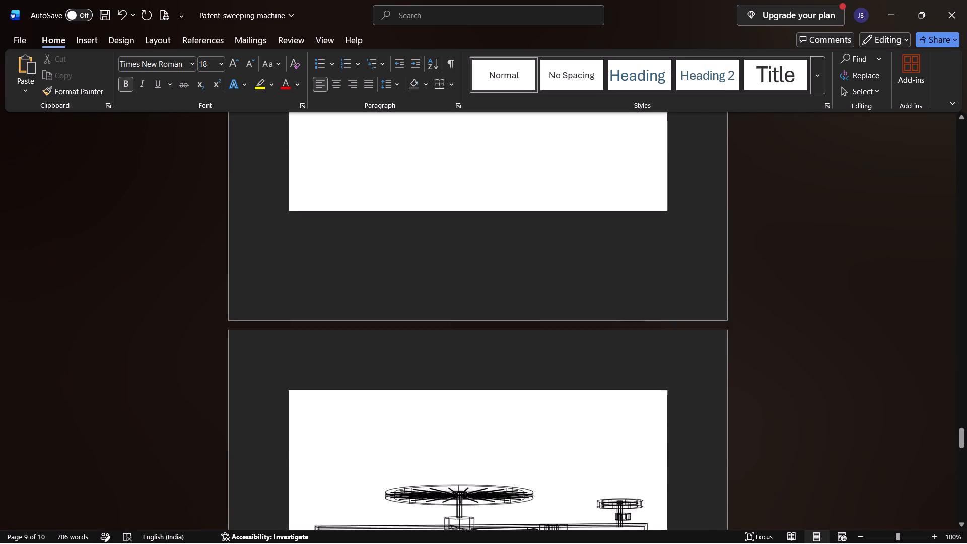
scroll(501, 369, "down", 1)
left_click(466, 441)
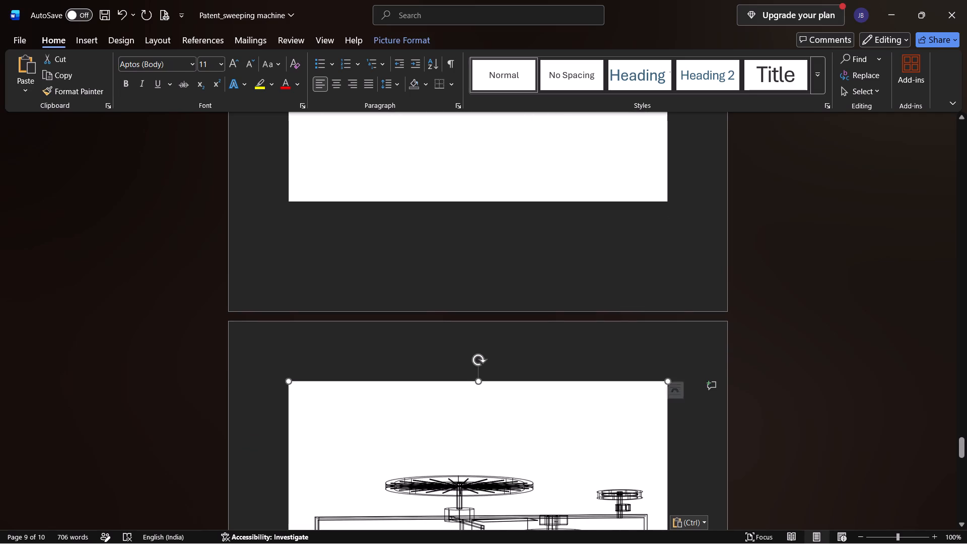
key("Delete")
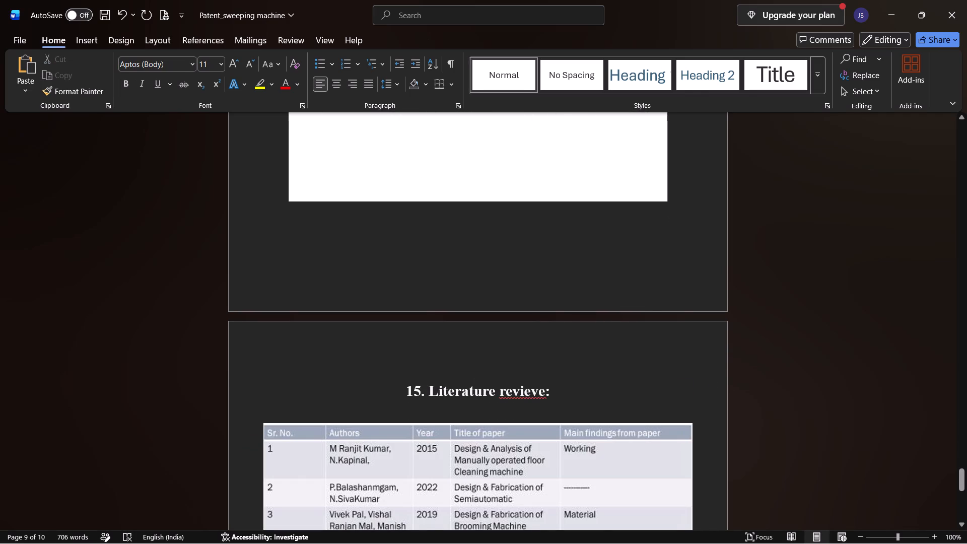
Copy the "Fig: Top View" caption and paste it on the line below the Bottom drawing.
scroll(465, 222, "up", 4)
scroll(465, 222, "down", 1)
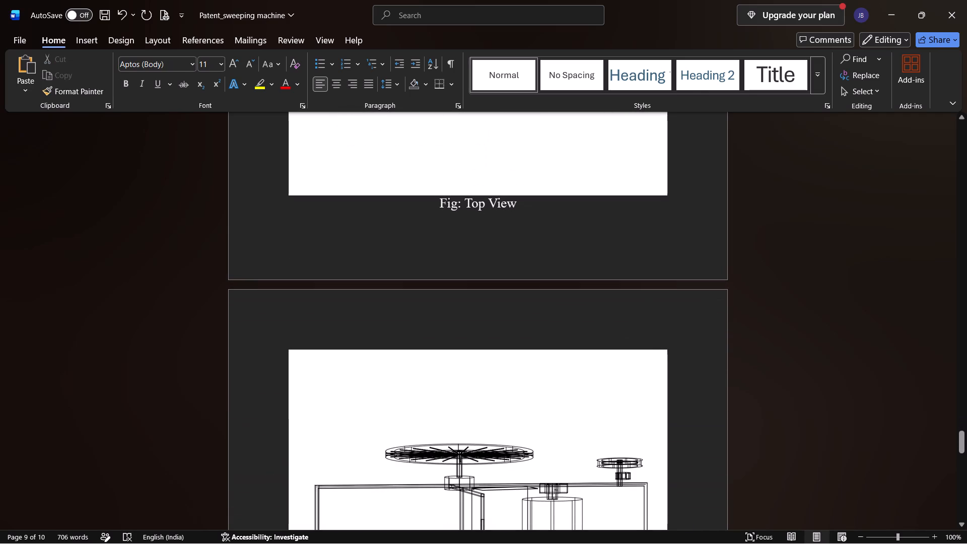
double_click(482, 204)
left_click(509, 208)
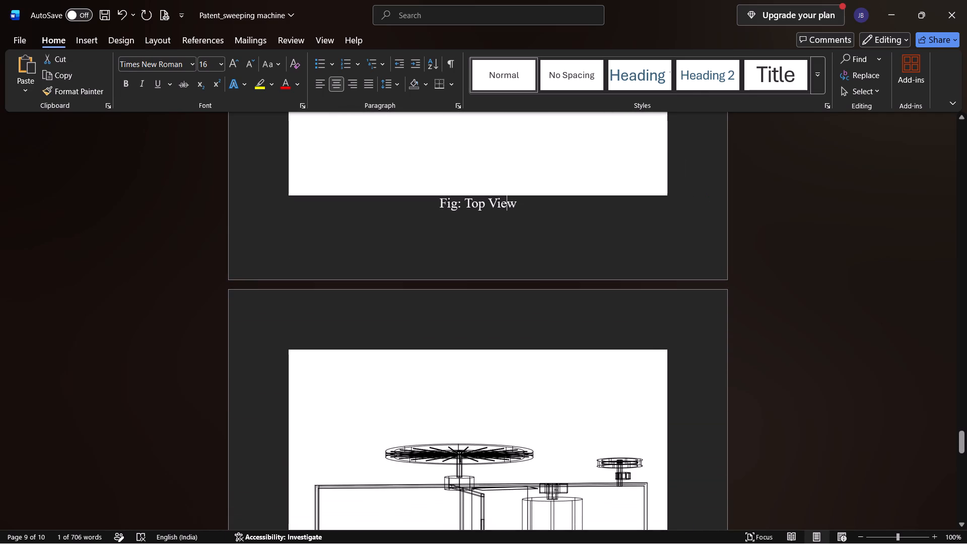
left_click_drag(523, 206, 406, 195)
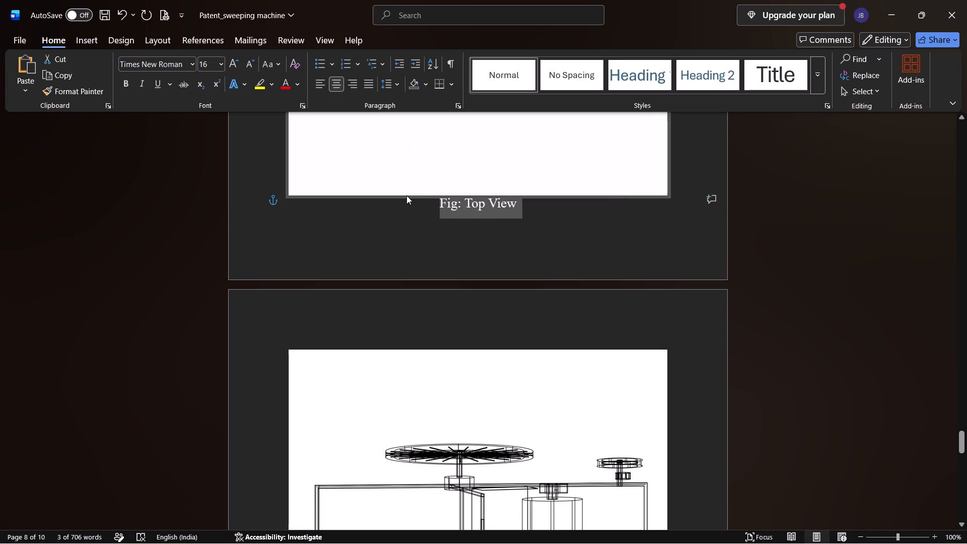
key("ctrl+c")
scroll(429, 266, "down", 2)
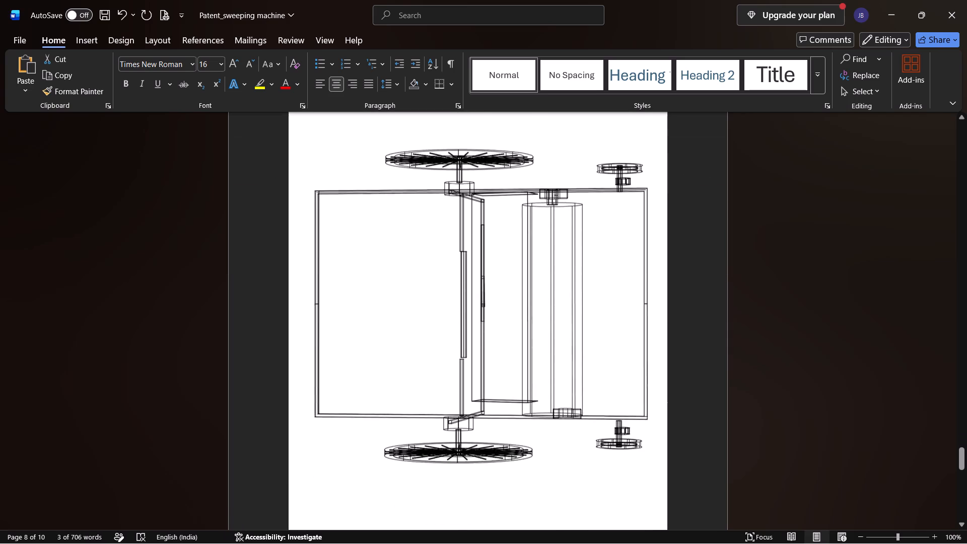
scroll(429, 266, "down", 2)
left_click(429, 257)
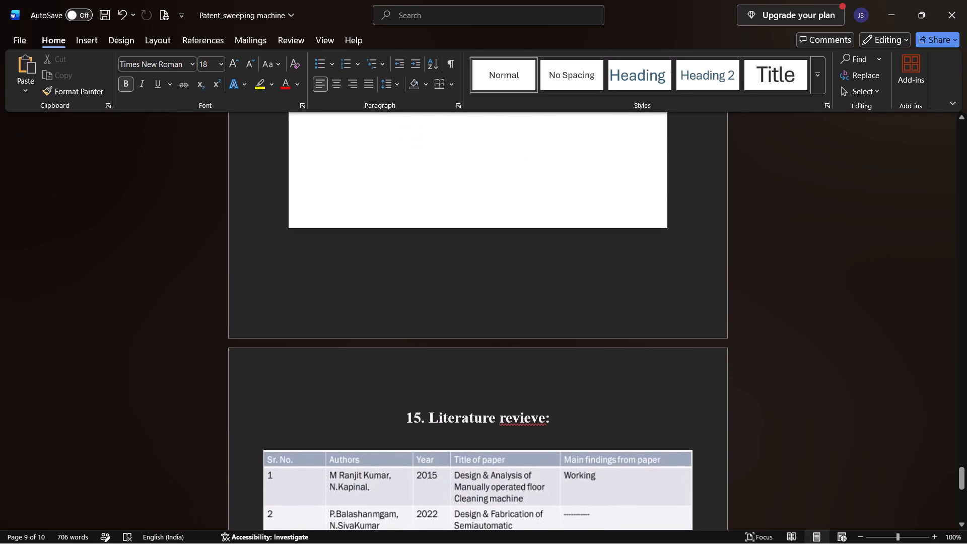
key("ctrl+v")
Copy only the text of the "Fig: Top View" caption under the Top view drawing, without the picture.
scroll(512, 325, "up", 3)
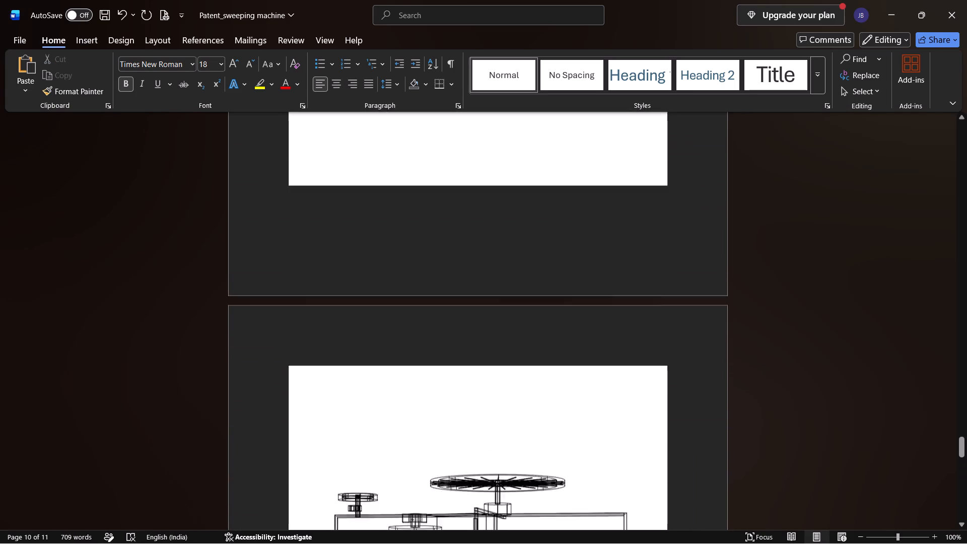
scroll(512, 325, "up", 4)
scroll(512, 325, "down", 3)
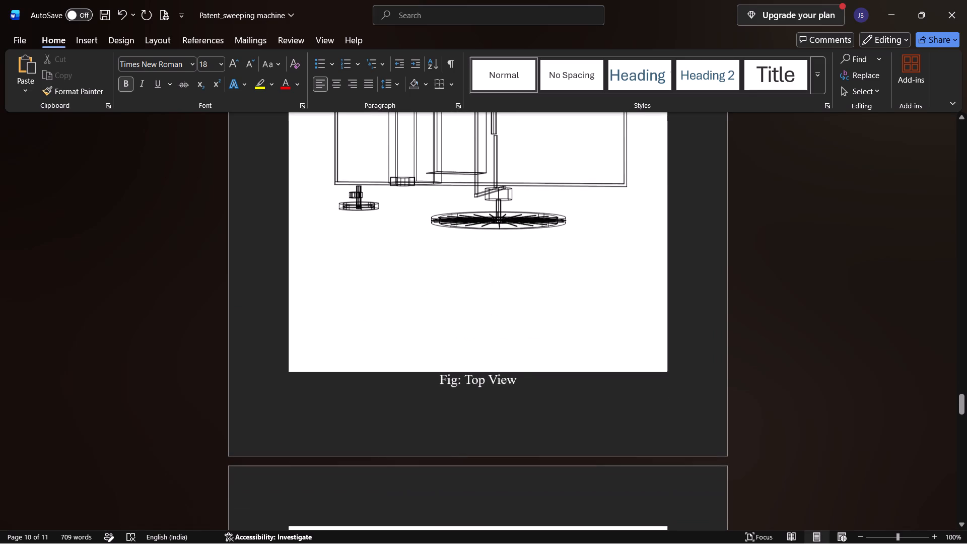
left_click(493, 387)
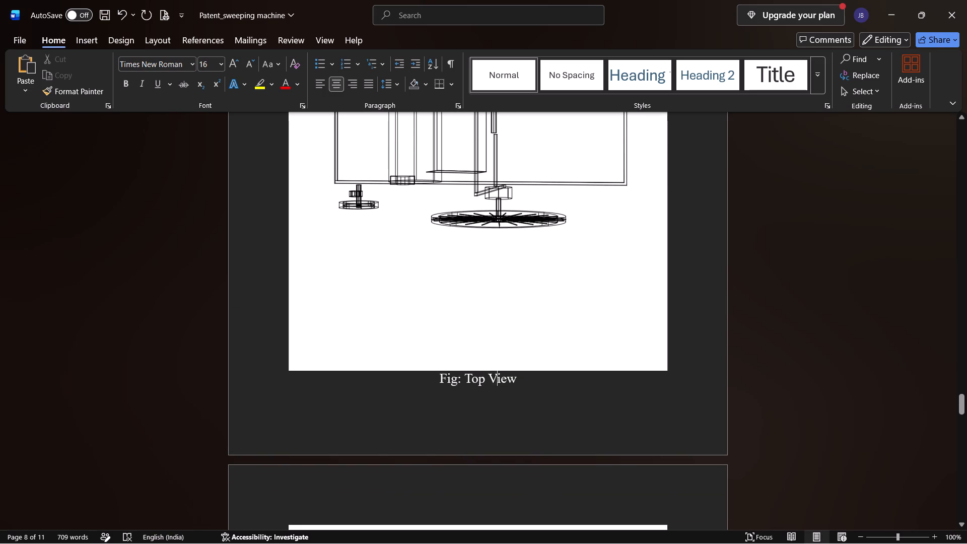
left_click_drag(441, 382, 509, 380)
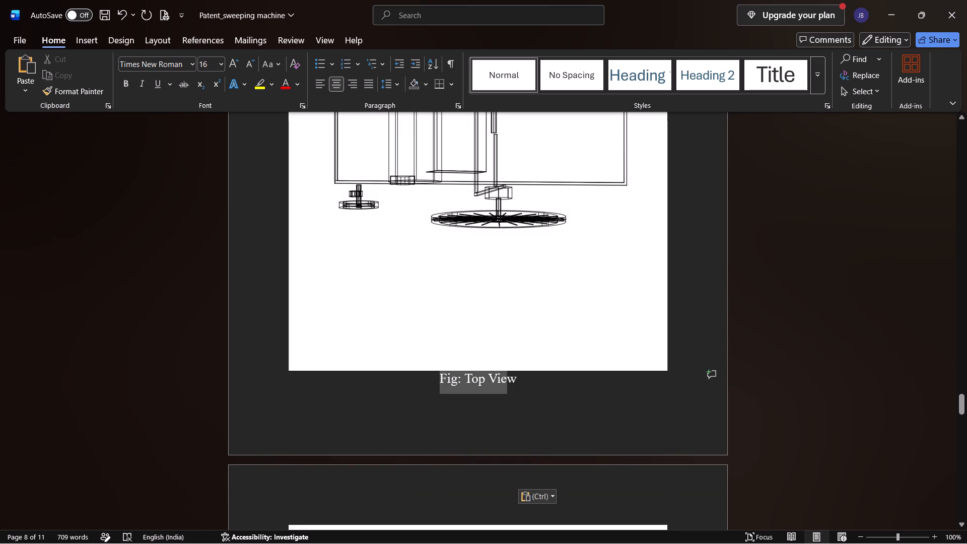
left_click_drag(509, 380, 514, 381)
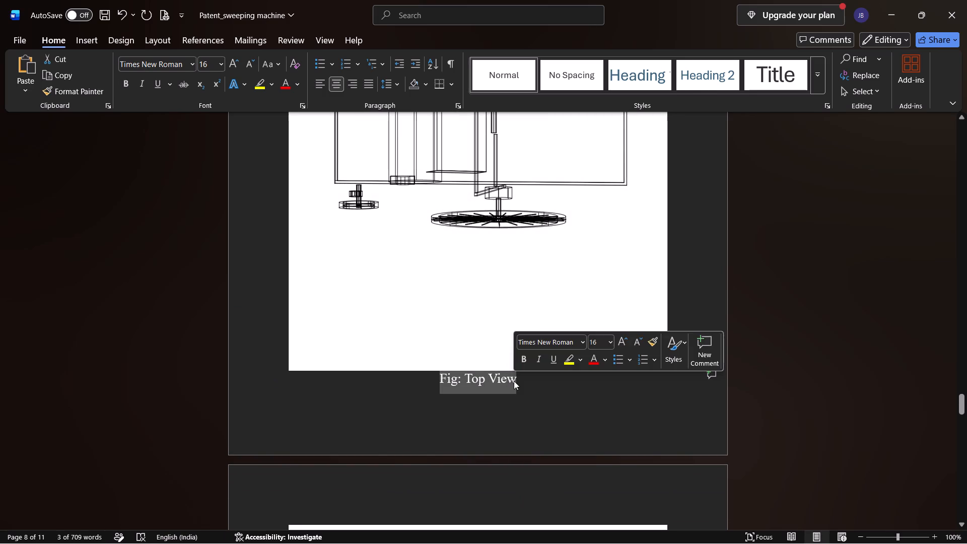
key("ctrl+c")
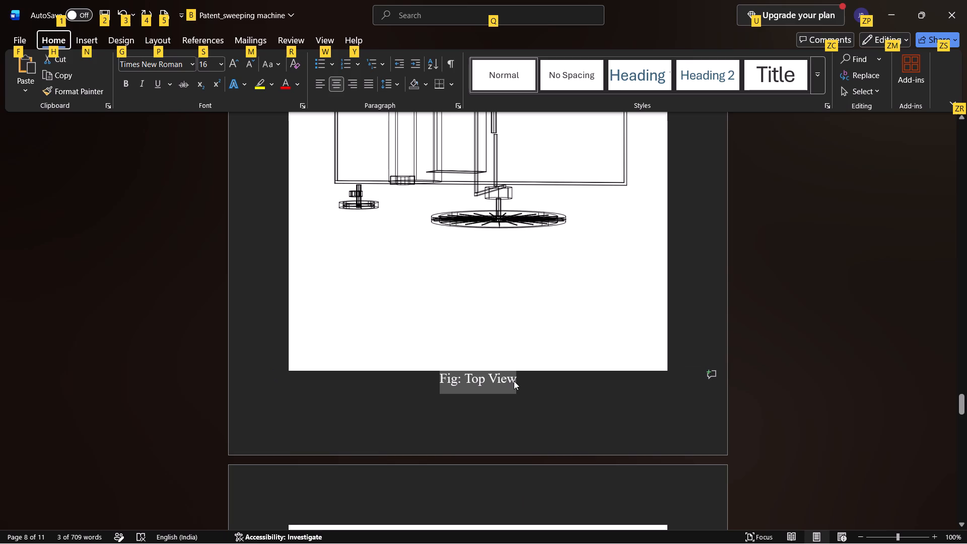
Delete the extra Top view drawing pasted after the Bottom drawing, keeping the pasted caption.
scroll(639, 408, "down", 3)
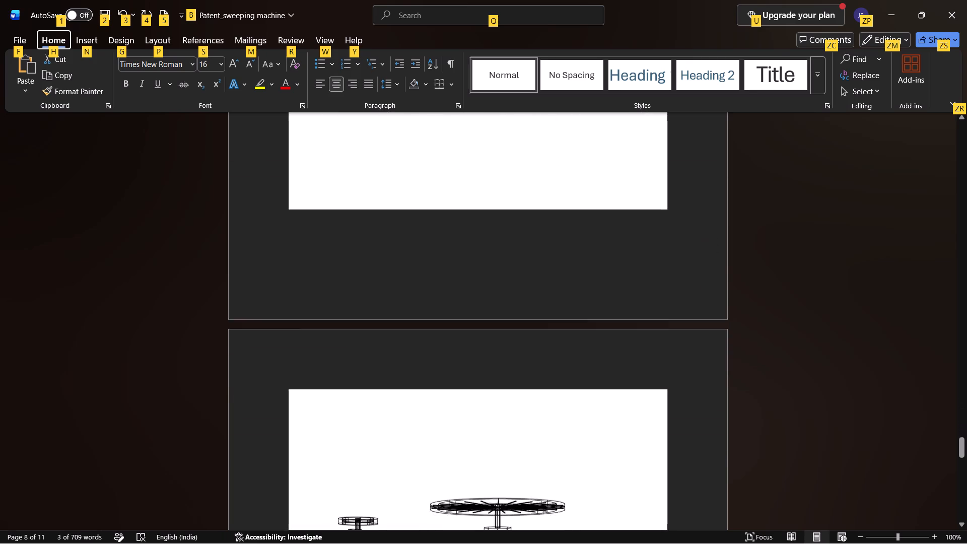
left_click(491, 404)
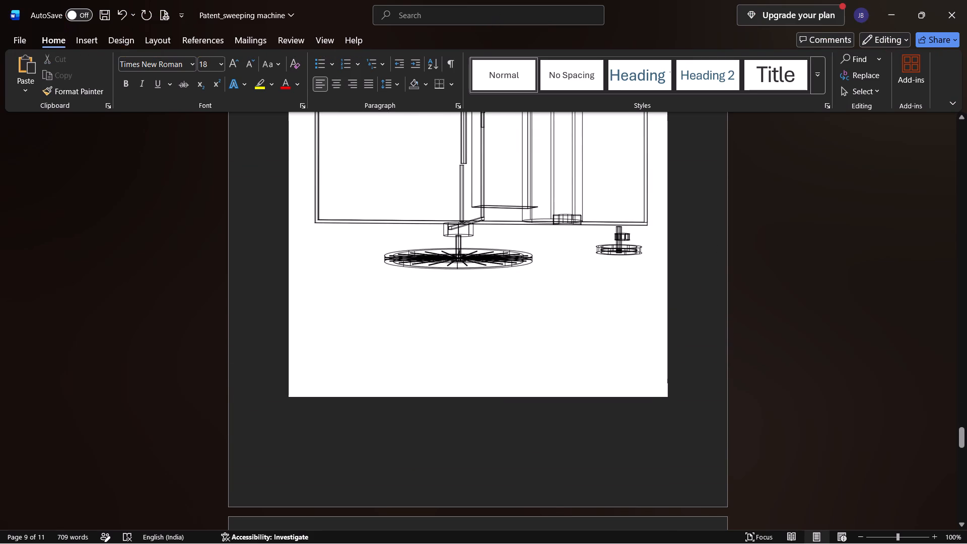
scroll(478, 433, "down", 2)
left_click(478, 433)
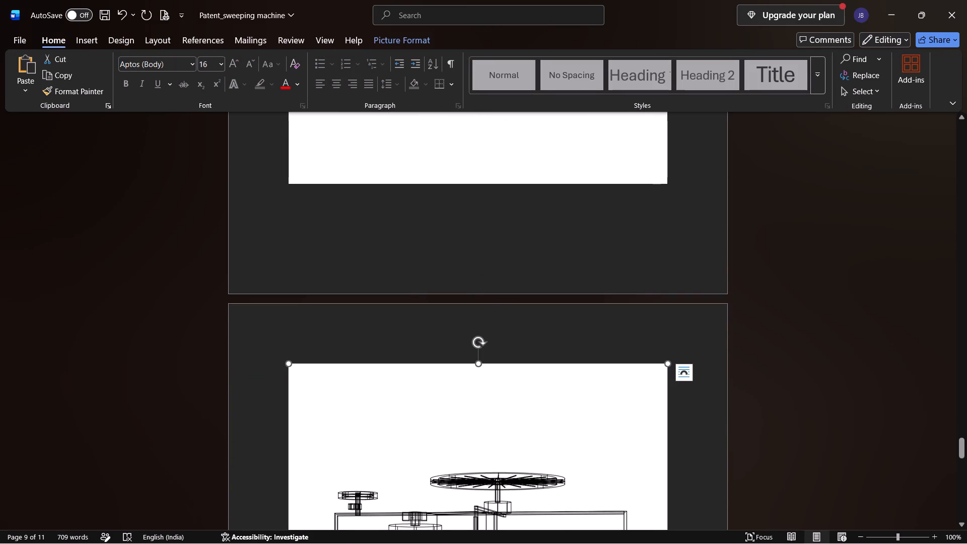
key("Delete")
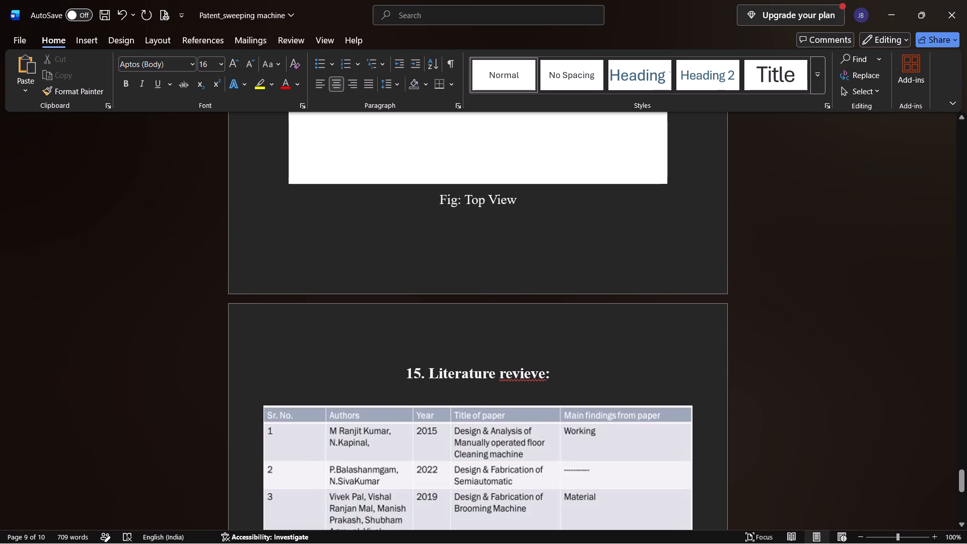
Change the caption below the Bottom drawing to "Fig: Bottom View".
scroll(533, 275, "up", 1)
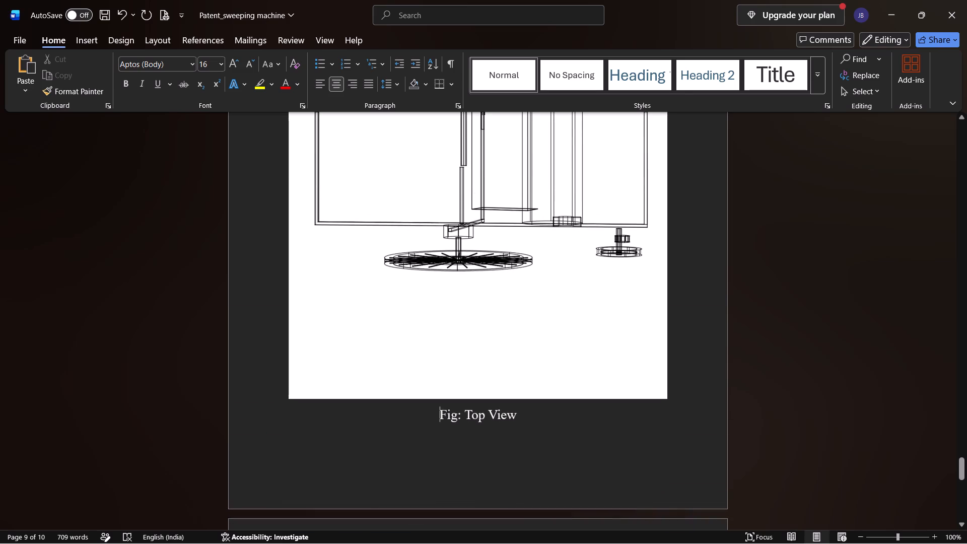
left_click_drag(483, 414, 477, 414)
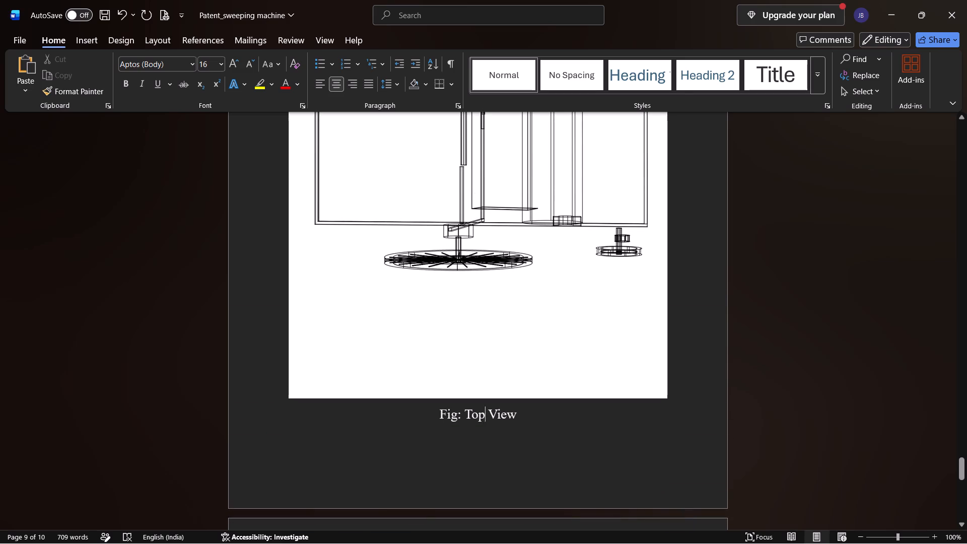
left_click_drag(477, 414, 451, 409)
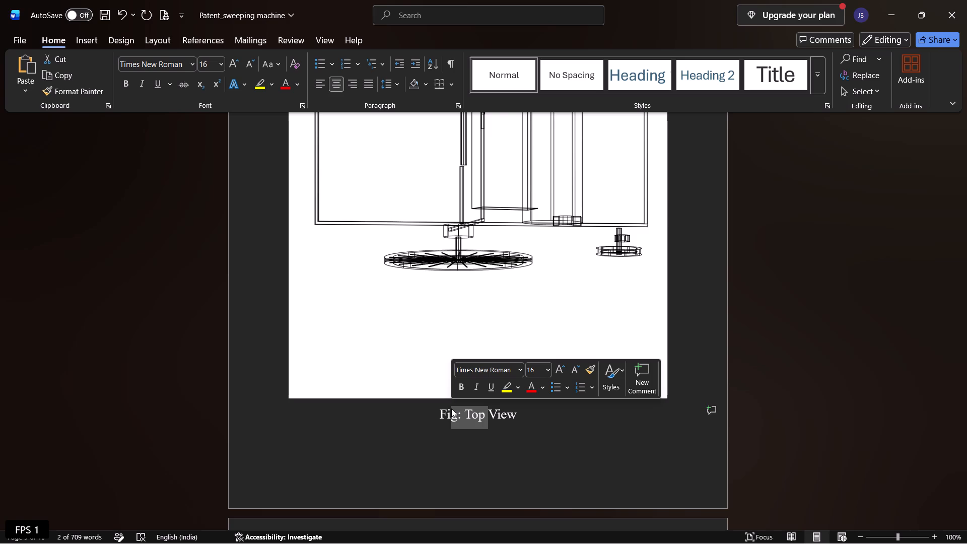
key("alt+Tab")
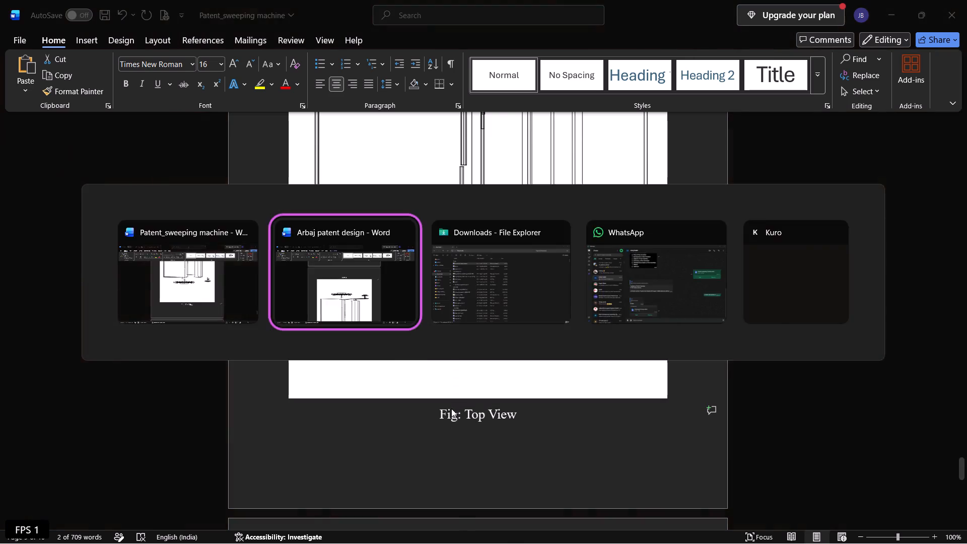
key("alt+Tab")
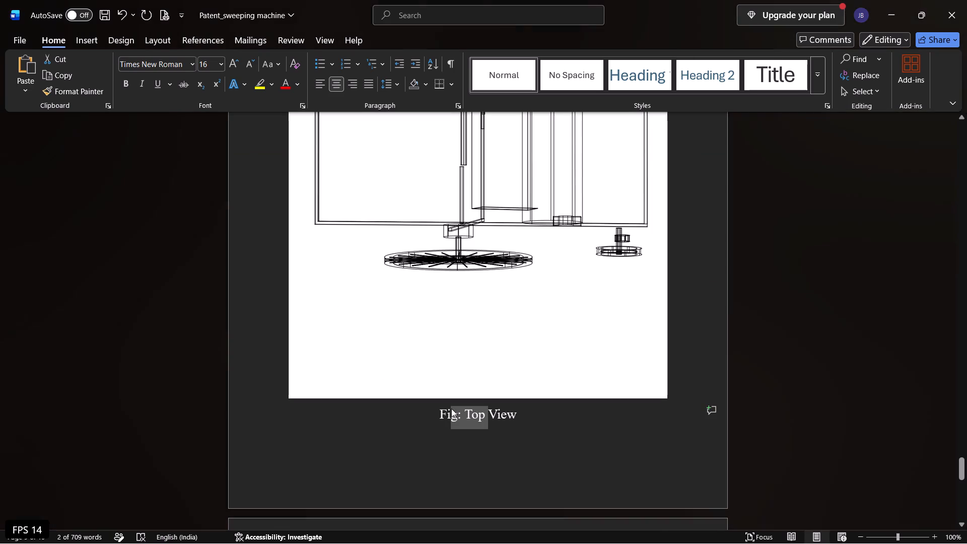
left_click(474, 424)
key("Delete")
key("BackSpace")
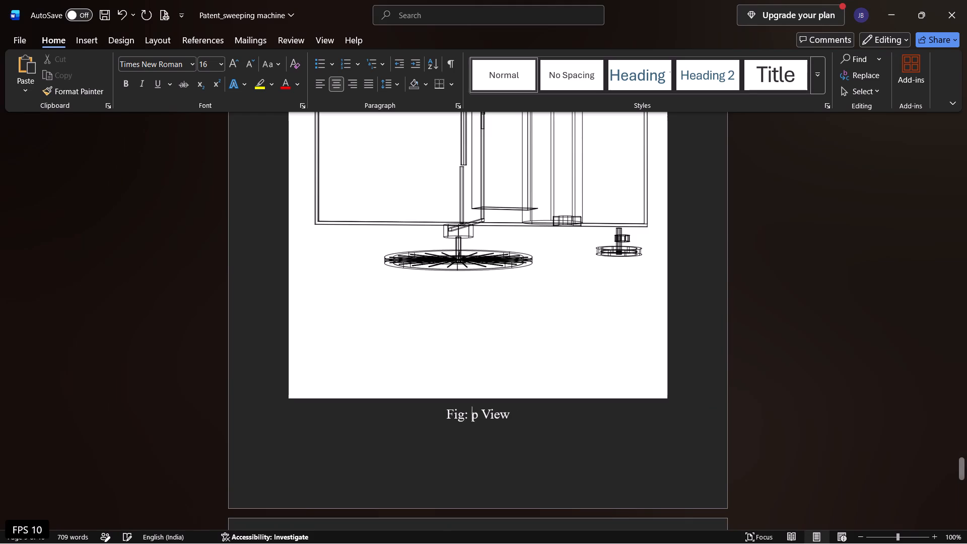
key("Delete")
type("Bottom")
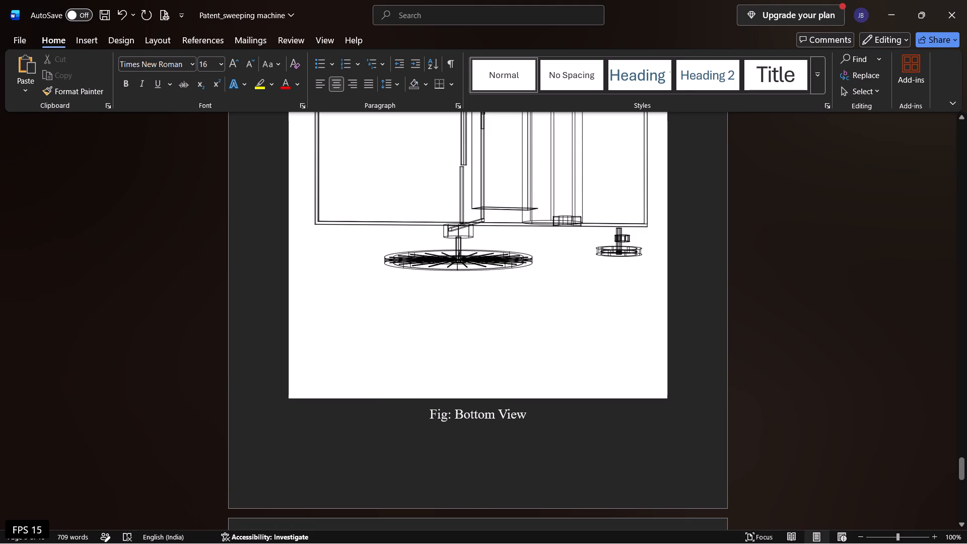
scroll(615, 458, "down", 2)
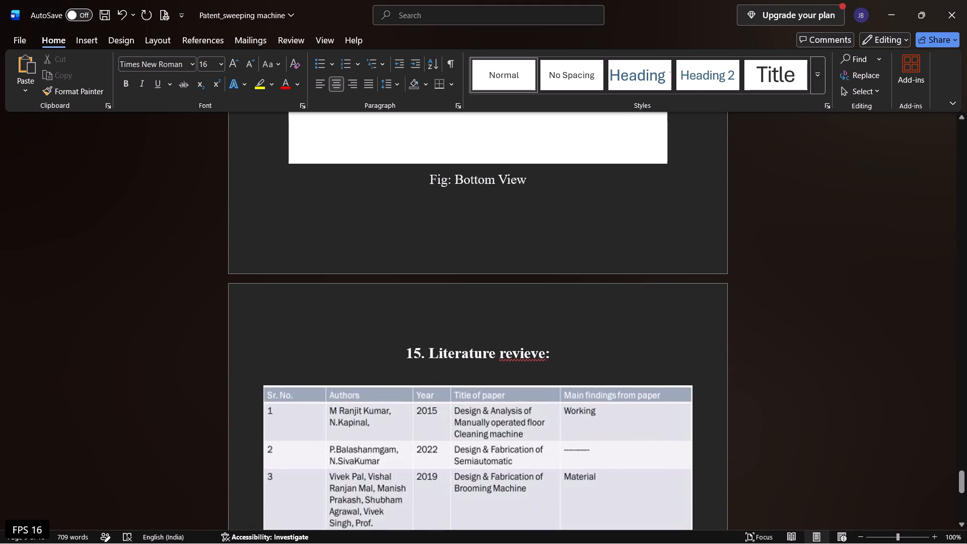
Insert an empty line above the "15. Literature revieve:" heading.
left_click(536, 305)
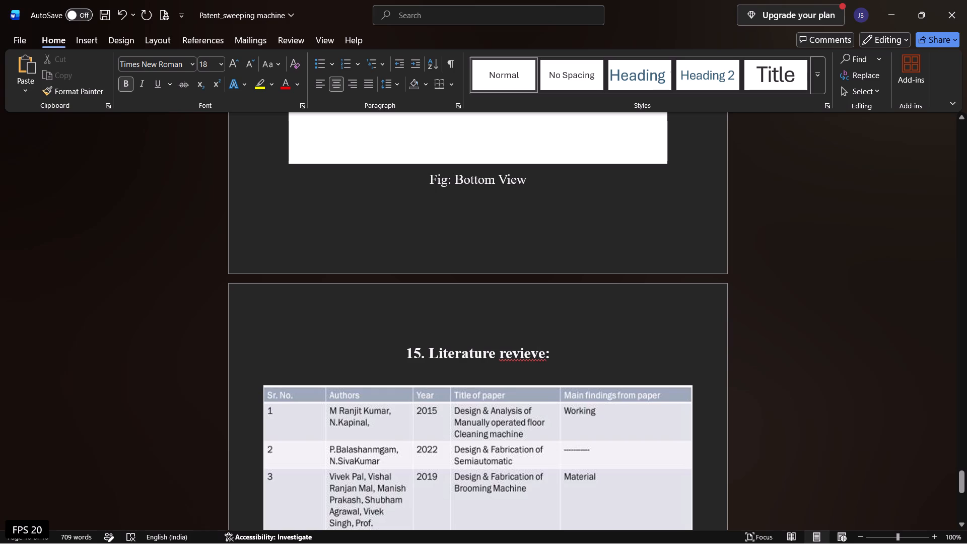
left_click(430, 311)
left_click(403, 347)
key("Return")
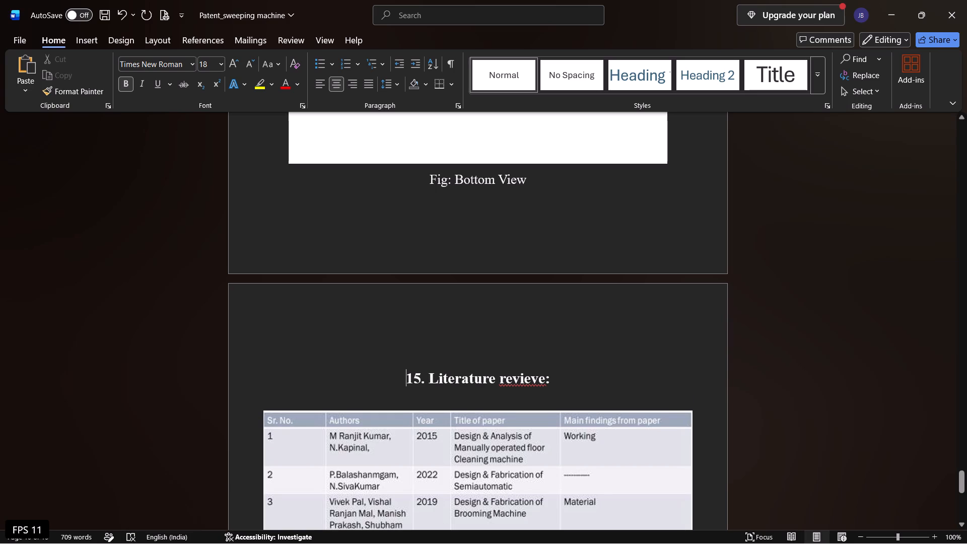
key("Up")
Copy the Perspective drawing from Arbaj patent design and paste it on the empty line above the "15. Literature revieve:" heading in Patent_sweeping machine.
key("alt+Tab")
scroll(520, 453, "down", 5)
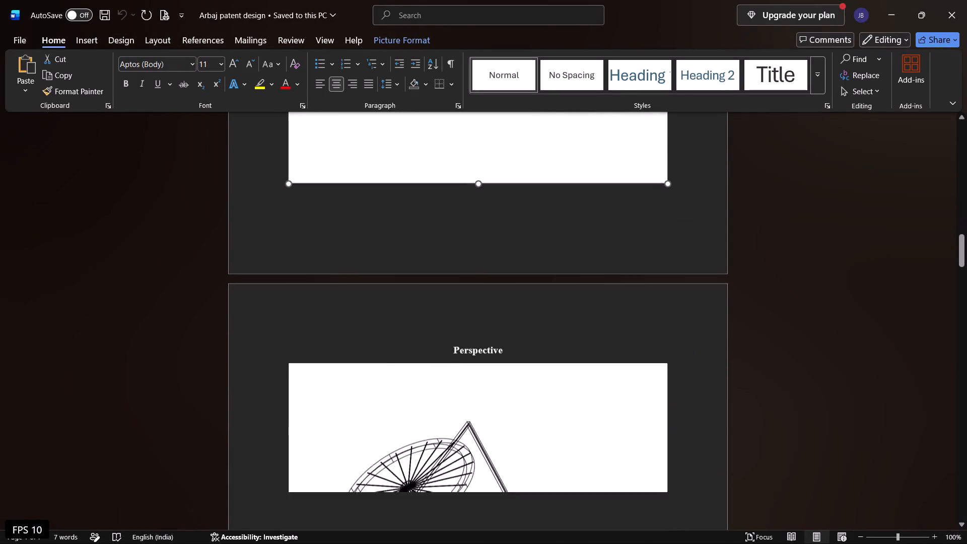
left_click(536, 404)
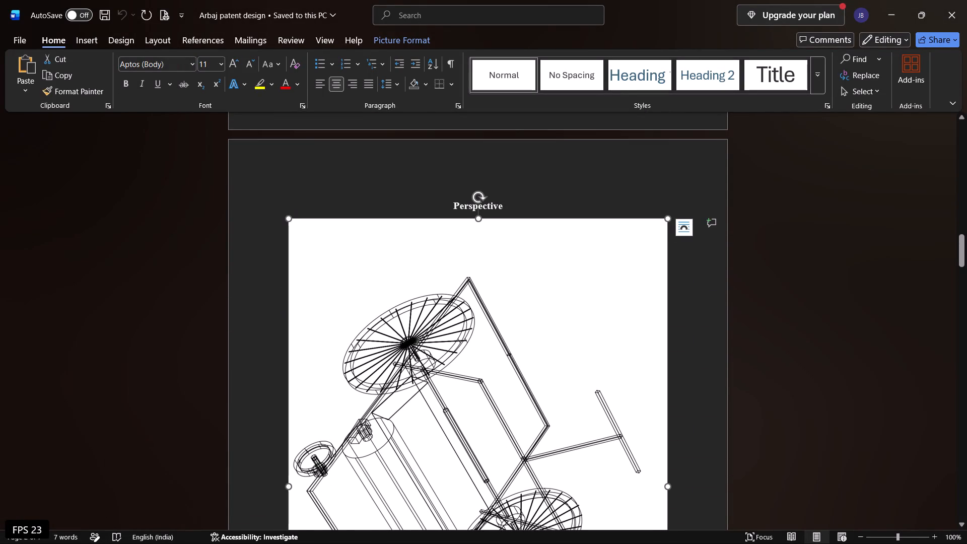
key("ctrl+c")
key("alt+Tab")
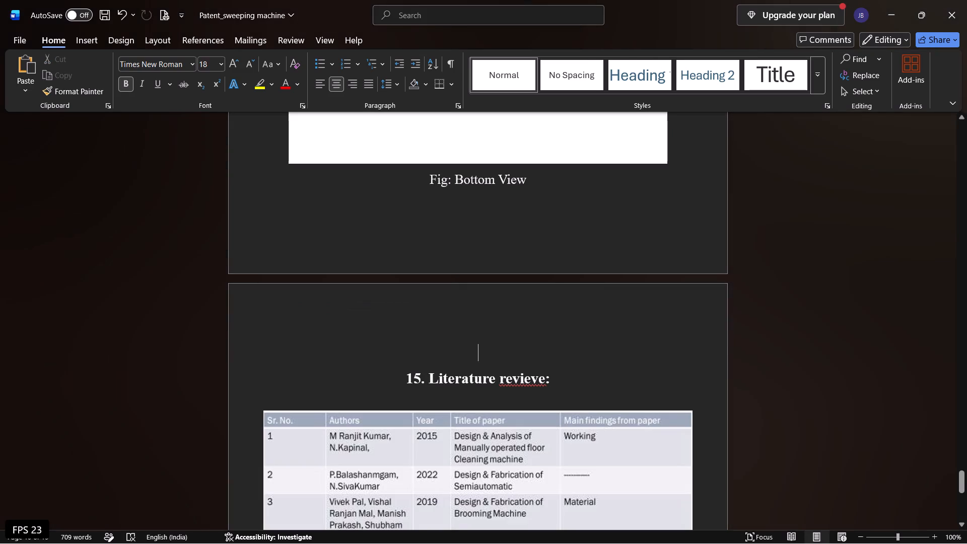
key("ctrl+v")
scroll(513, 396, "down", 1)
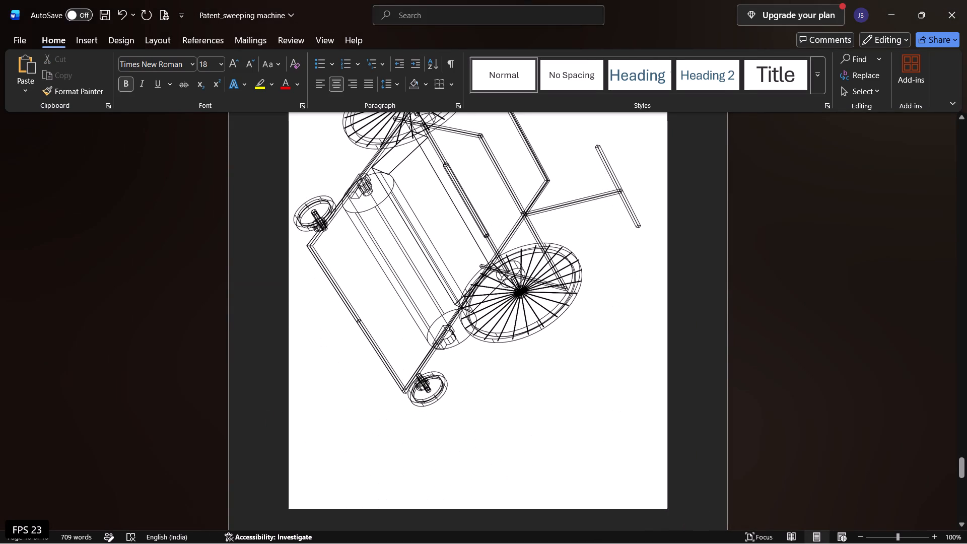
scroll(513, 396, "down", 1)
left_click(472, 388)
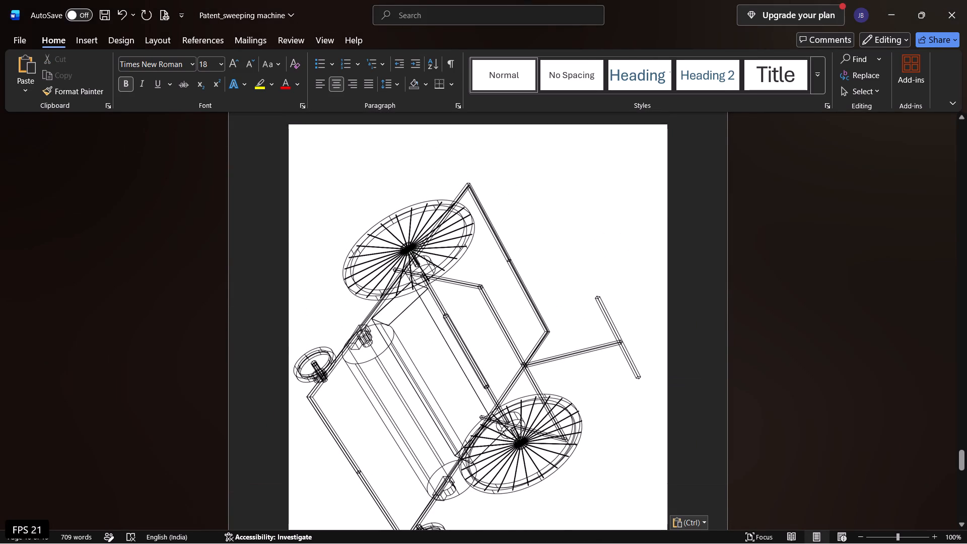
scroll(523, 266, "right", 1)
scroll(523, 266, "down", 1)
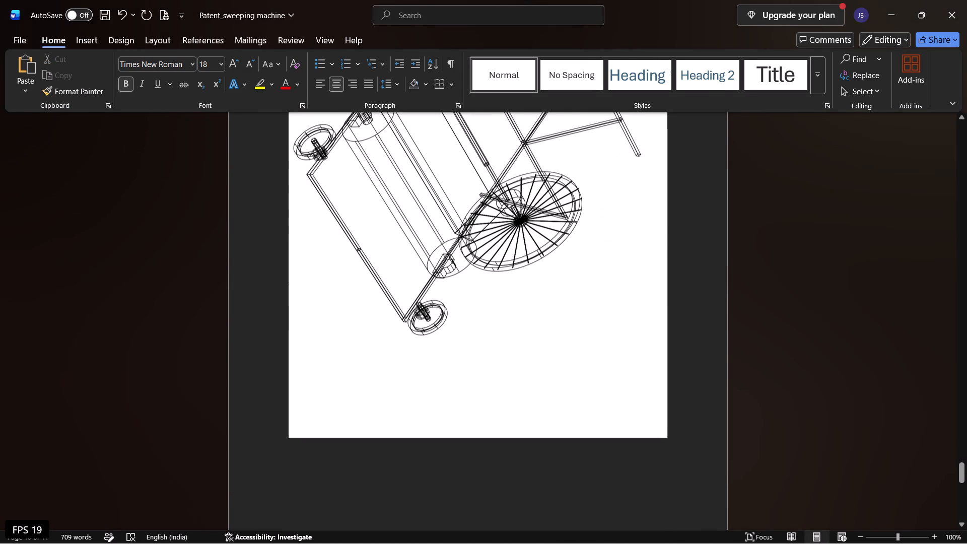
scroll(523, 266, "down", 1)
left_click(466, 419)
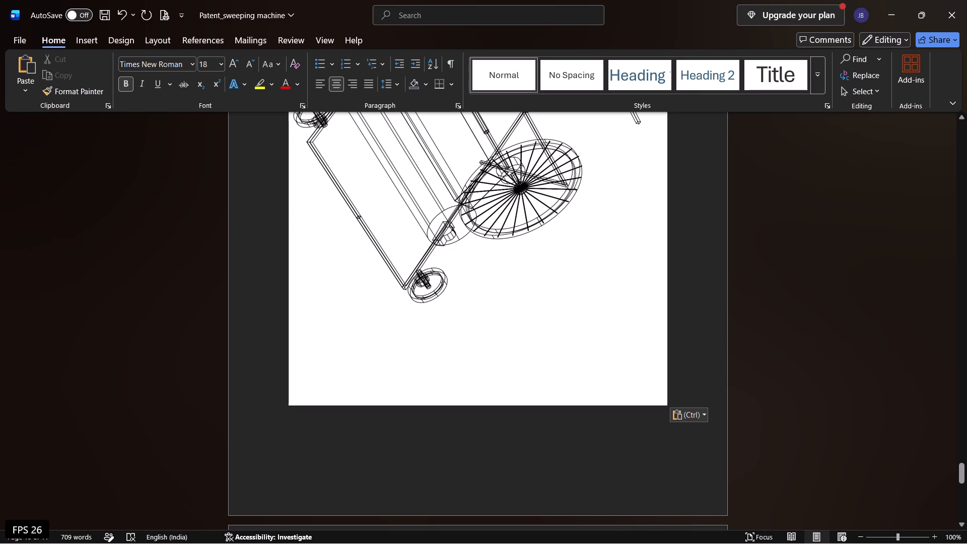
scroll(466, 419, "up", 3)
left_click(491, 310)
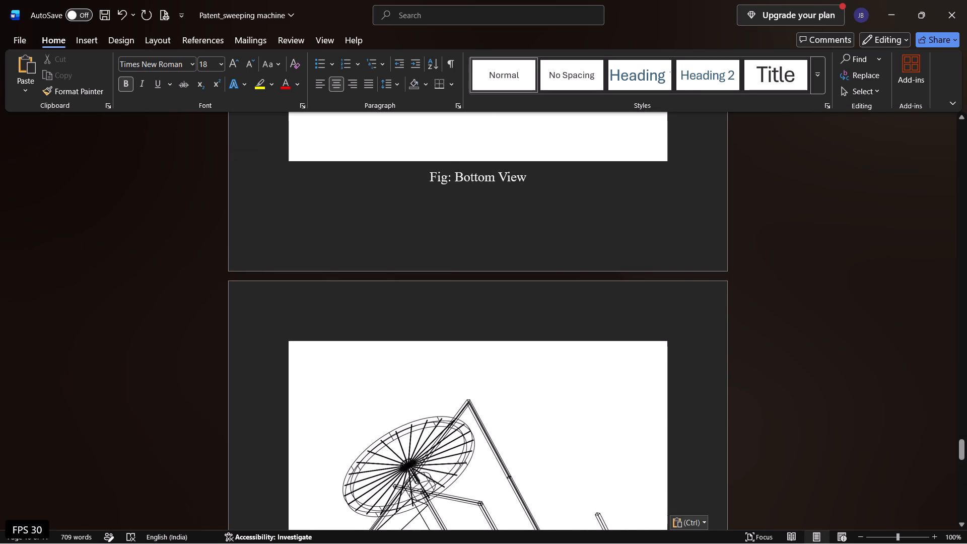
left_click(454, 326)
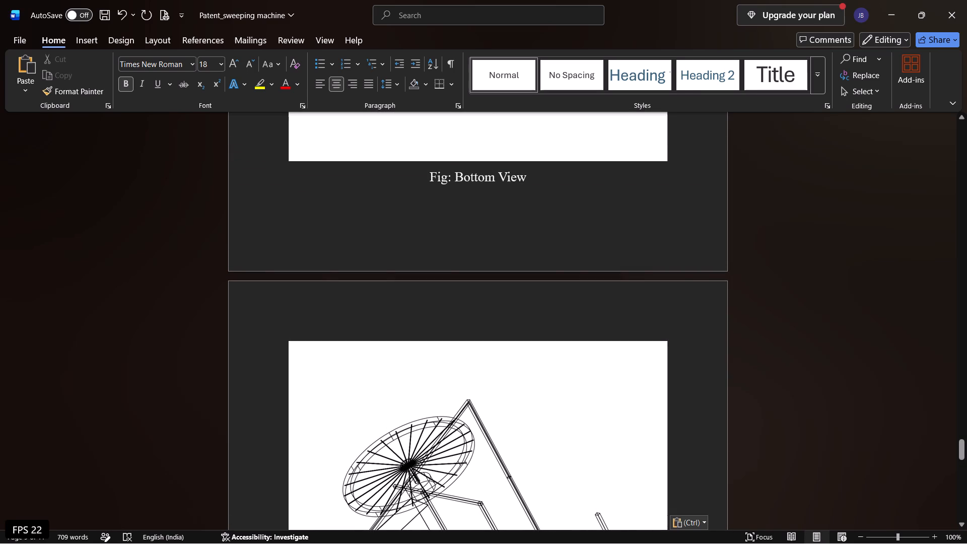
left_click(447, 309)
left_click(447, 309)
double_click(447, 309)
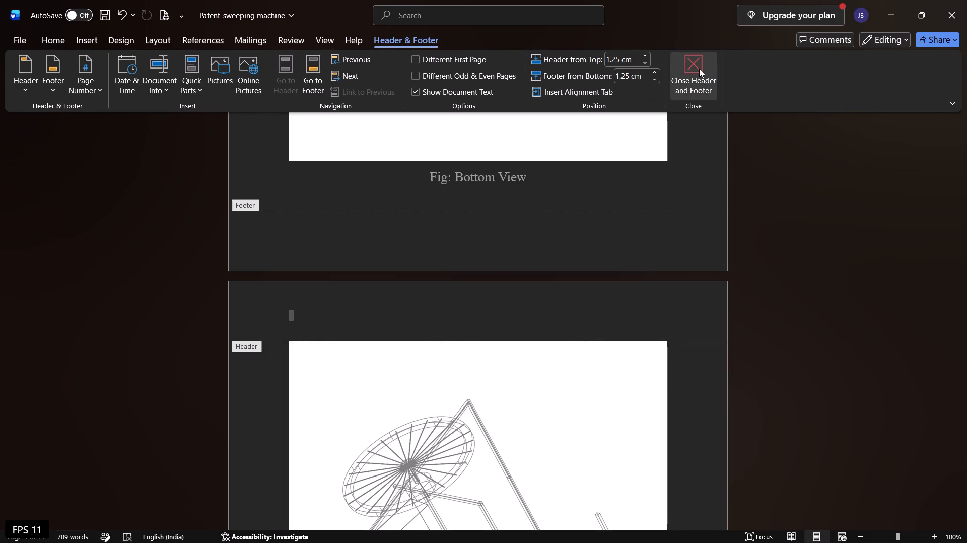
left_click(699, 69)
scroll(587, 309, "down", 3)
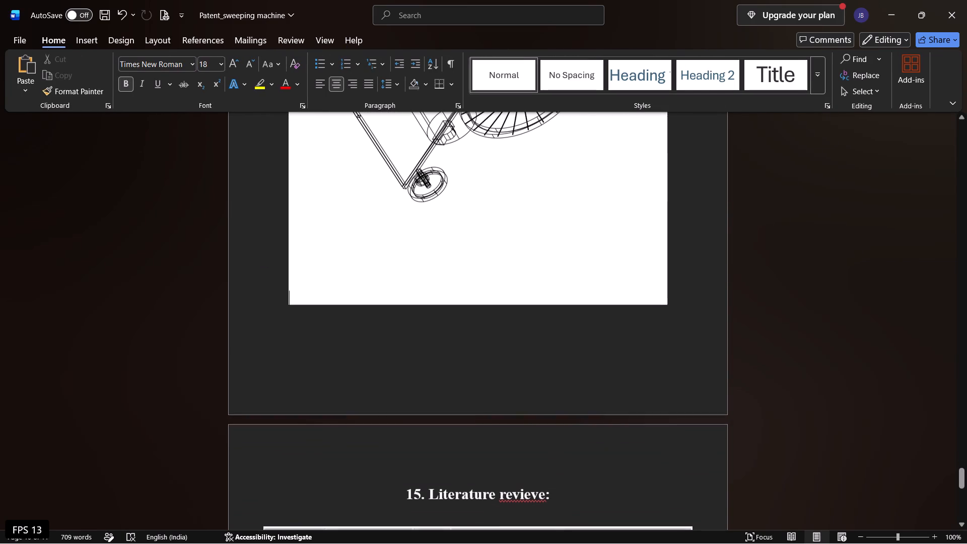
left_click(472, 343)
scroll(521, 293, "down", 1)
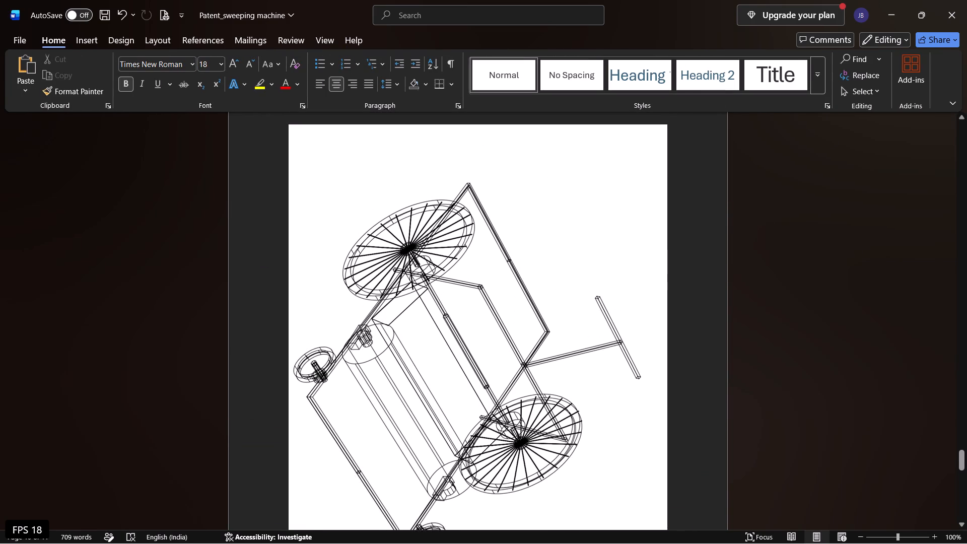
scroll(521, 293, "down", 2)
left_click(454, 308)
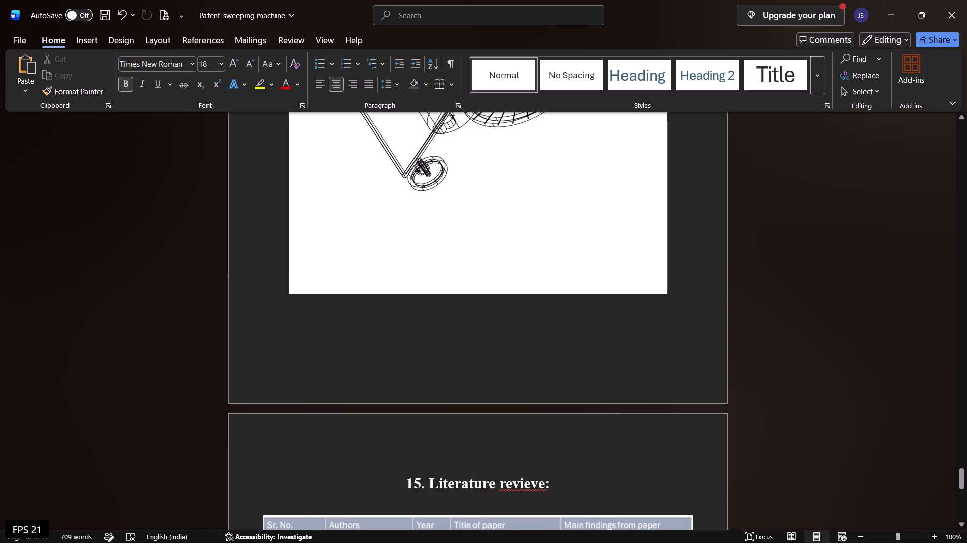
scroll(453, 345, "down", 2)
Delete the empty lines between the "Fig: Bottom View" caption and the Perspective drawing.
scroll(453, 345, "up", 4)
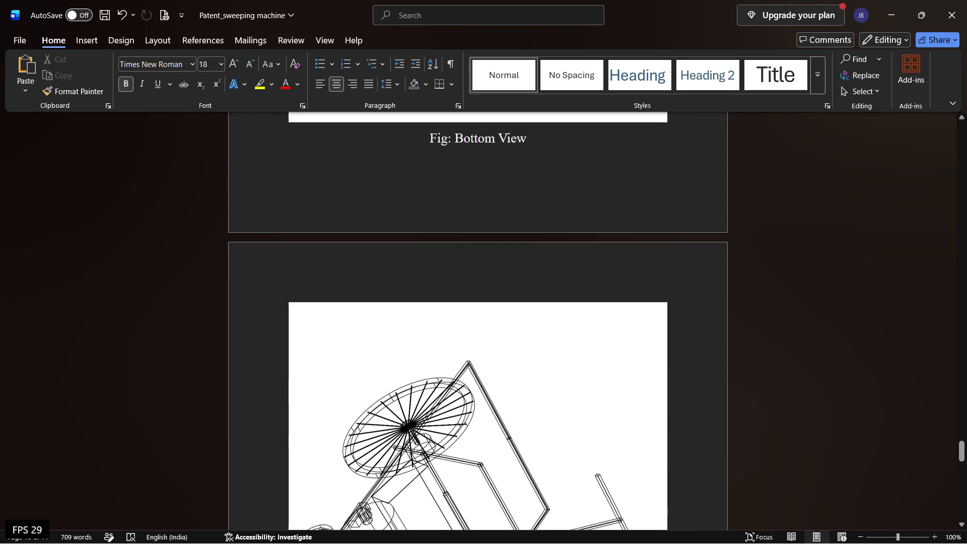
left_click(515, 182)
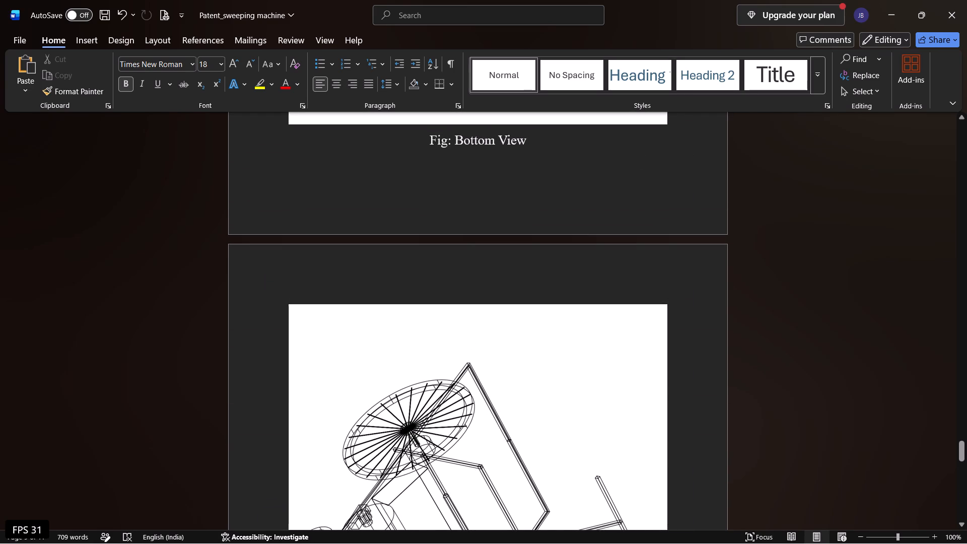
key("BackSpace")
left_click(405, 294)
key("BackSpace")
key("BackSpace")
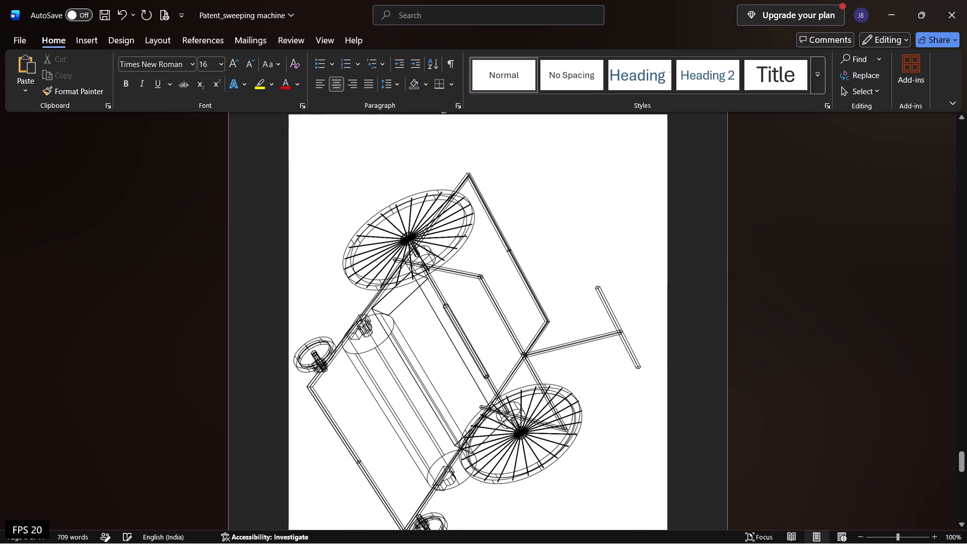
Pull the "Fig: Bottom View" caption back onto the line directly below the Bottom drawing, leaving the Perspective drawing on its own page.
scroll(405, 294, "up", 4)
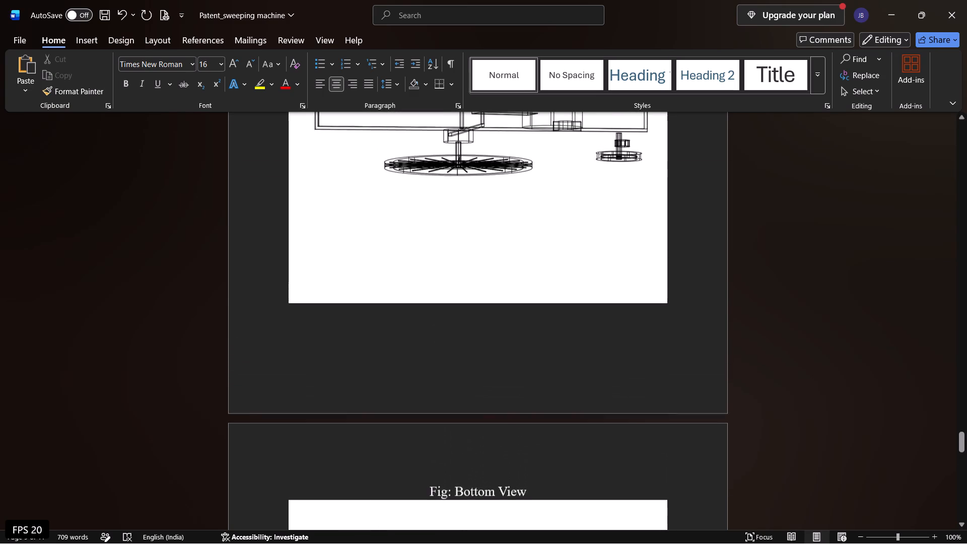
scroll(405, 294, "right", 1)
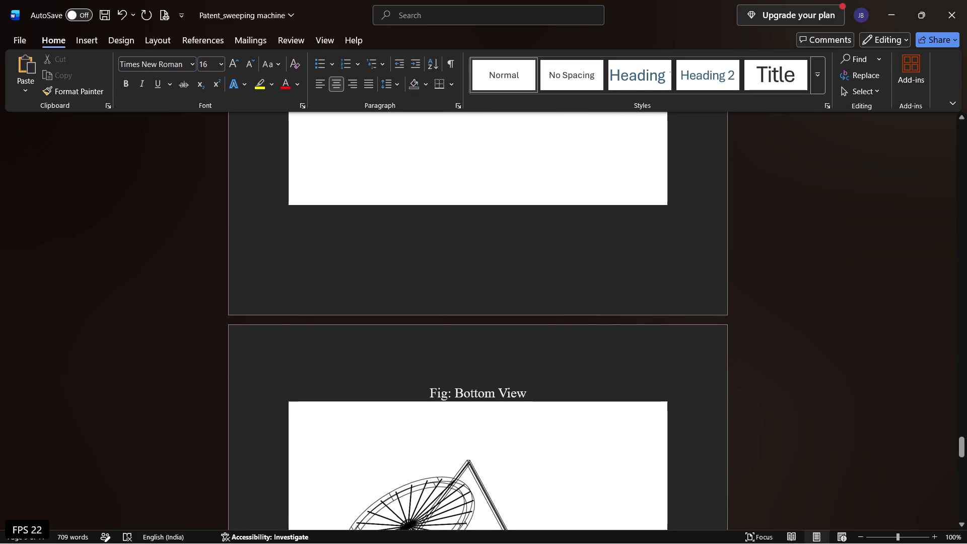
left_click(409, 384)
key("BackSpace")
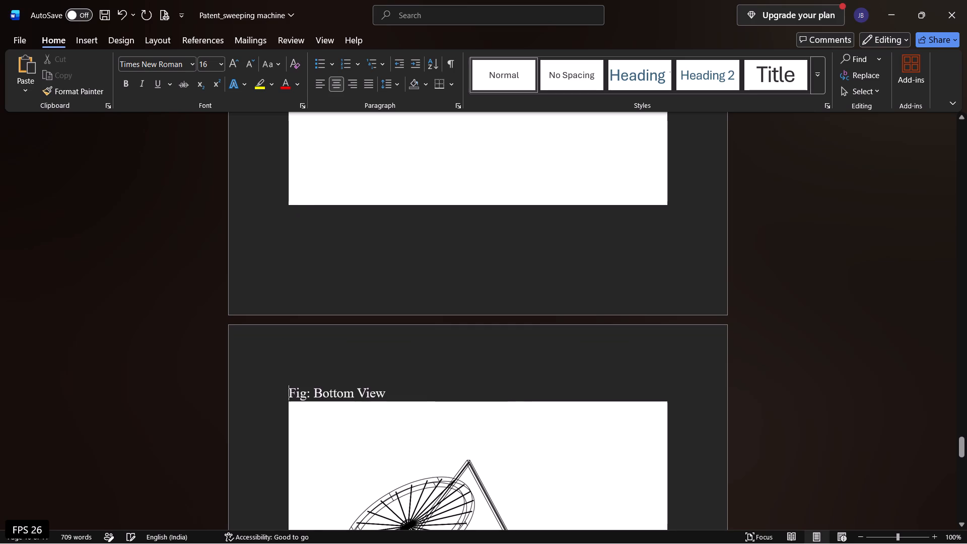
key("BackSpace")
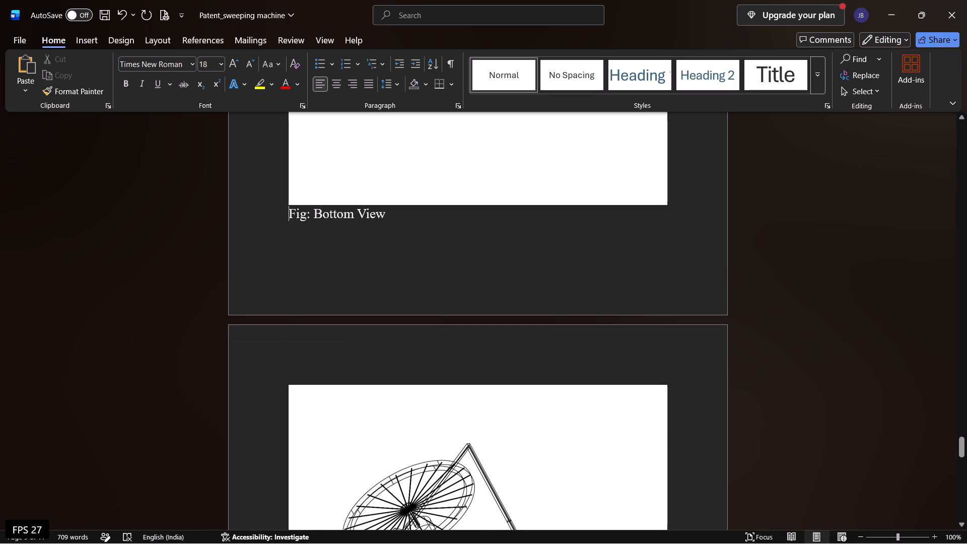
Centre the "Fig: Bottom View" caption.
left_click_drag(387, 217, 244, 207)
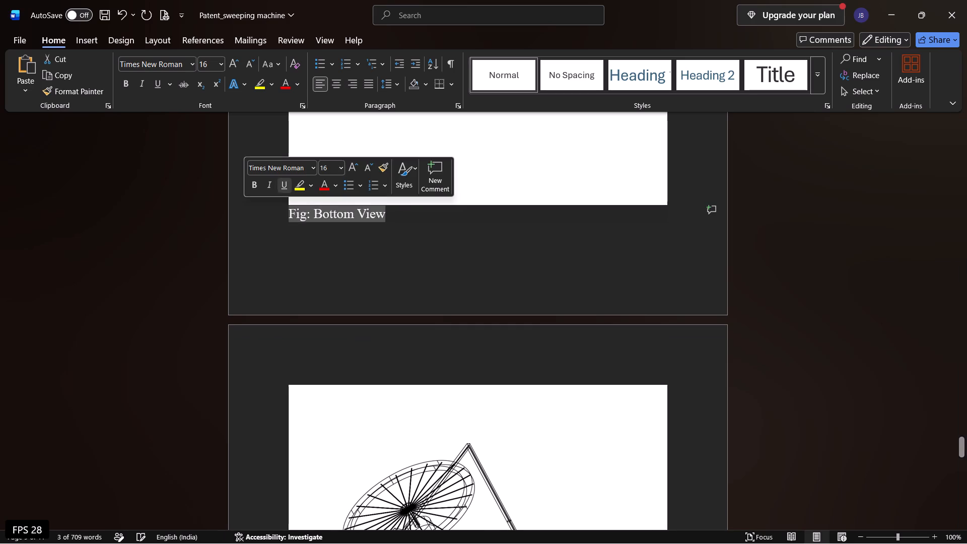
left_click(338, 82)
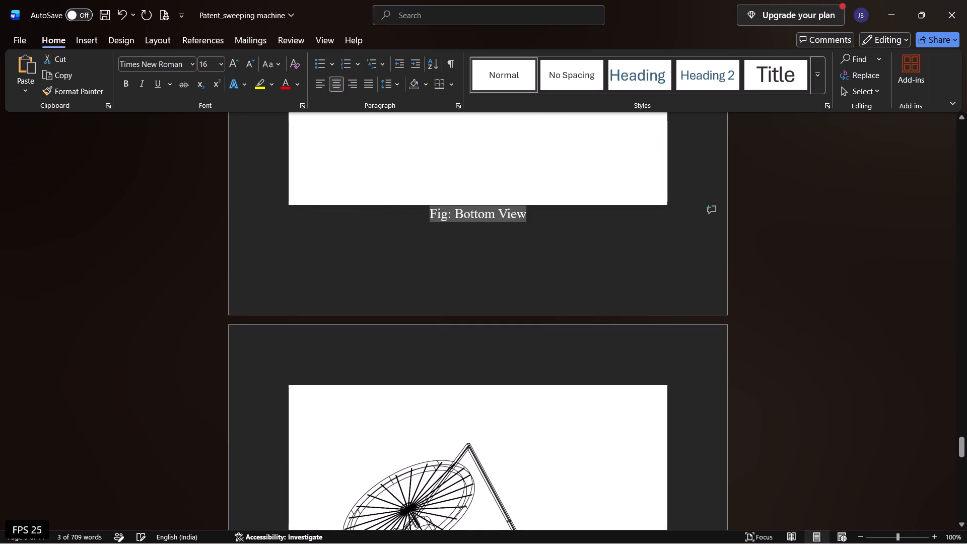
Check the placement of the Top, Bottom and Perspective drawings and their captions.
scroll(478, 258, "up", 5)
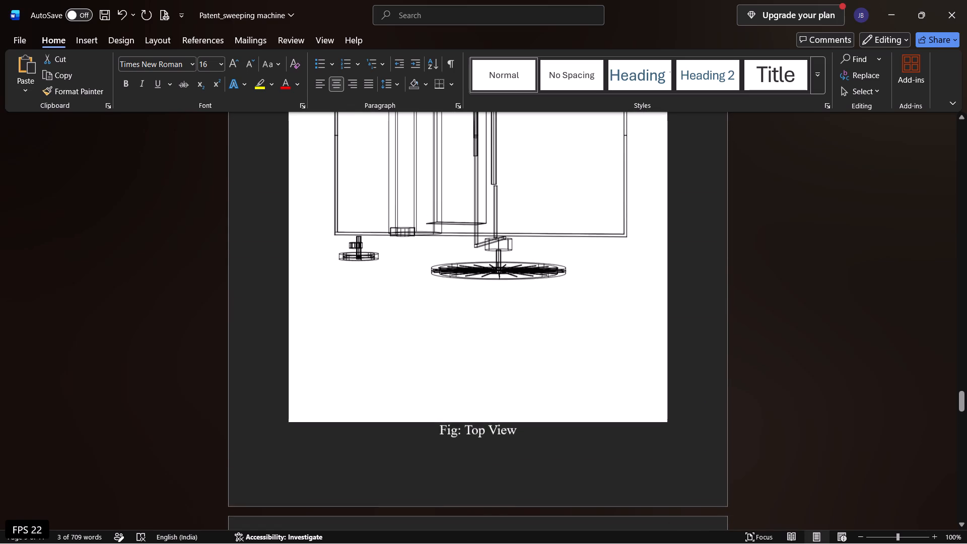
scroll(528, 413, "down", 5)
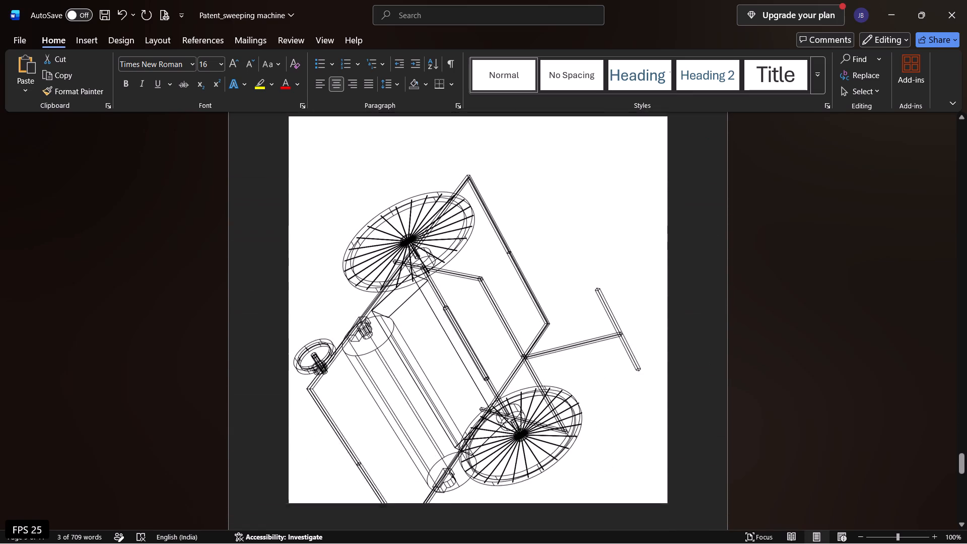
scroll(528, 413, "down", 3)
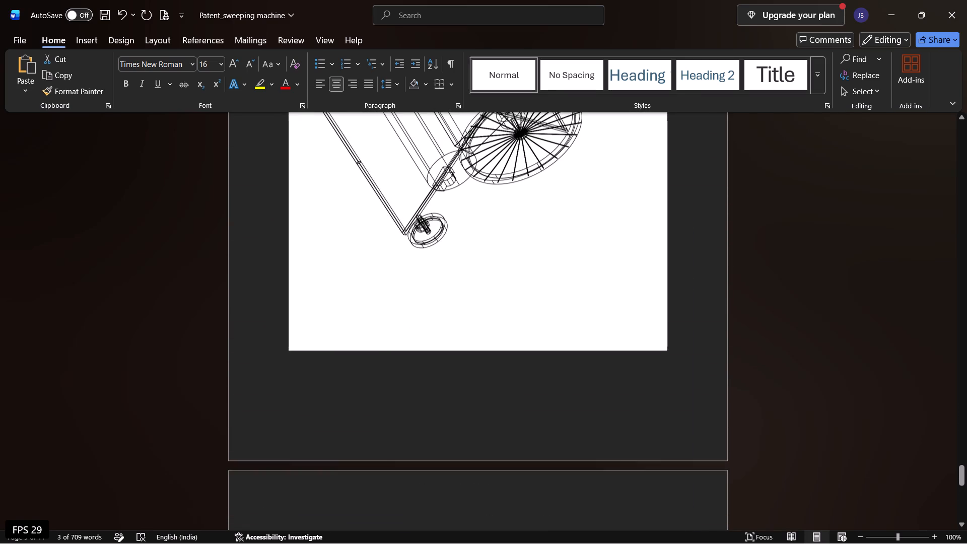
left_click(489, 327)
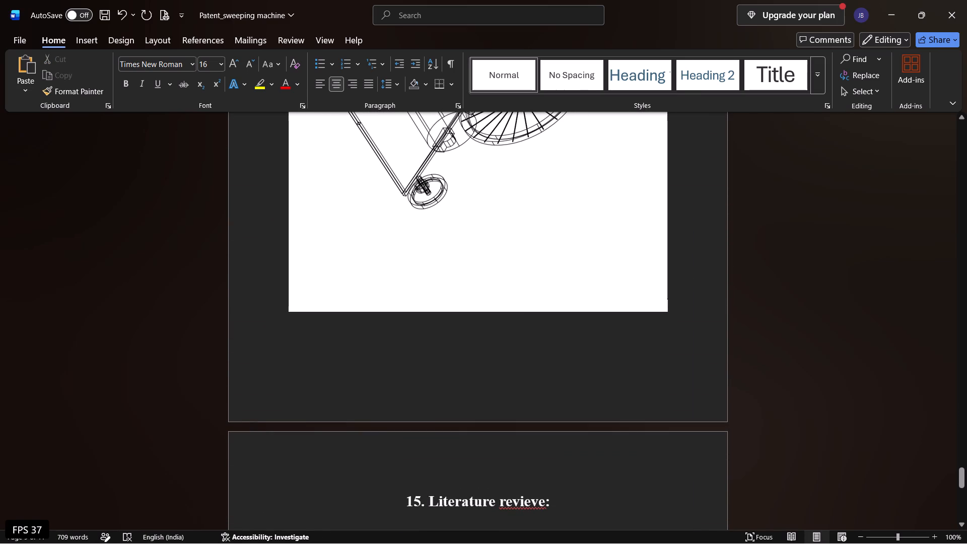
left_click(468, 338)
scroll(507, 349, "up", 1)
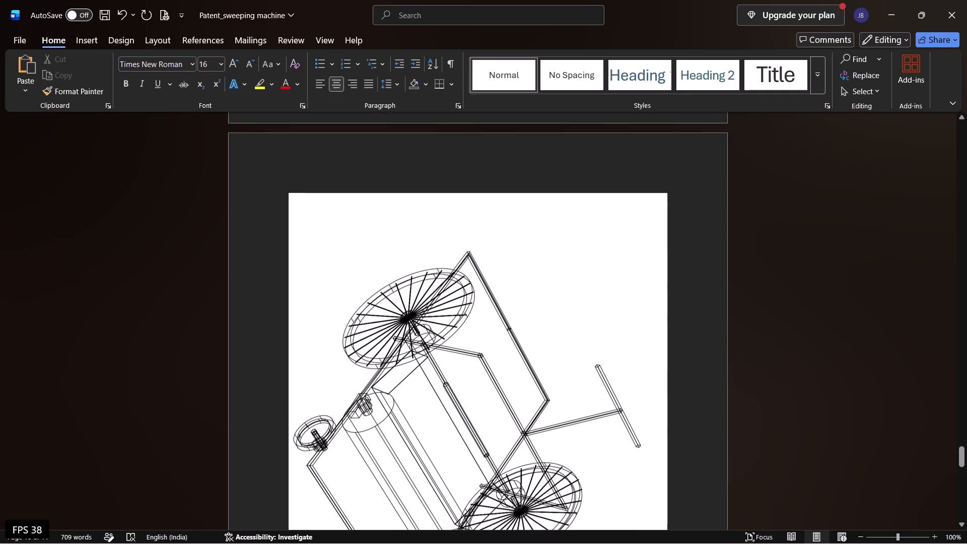
scroll(507, 349, "up", 1)
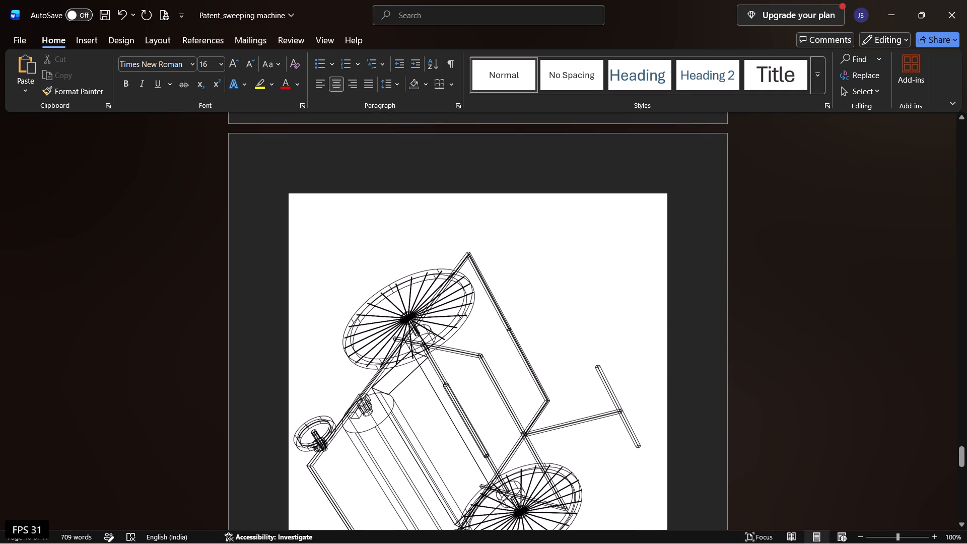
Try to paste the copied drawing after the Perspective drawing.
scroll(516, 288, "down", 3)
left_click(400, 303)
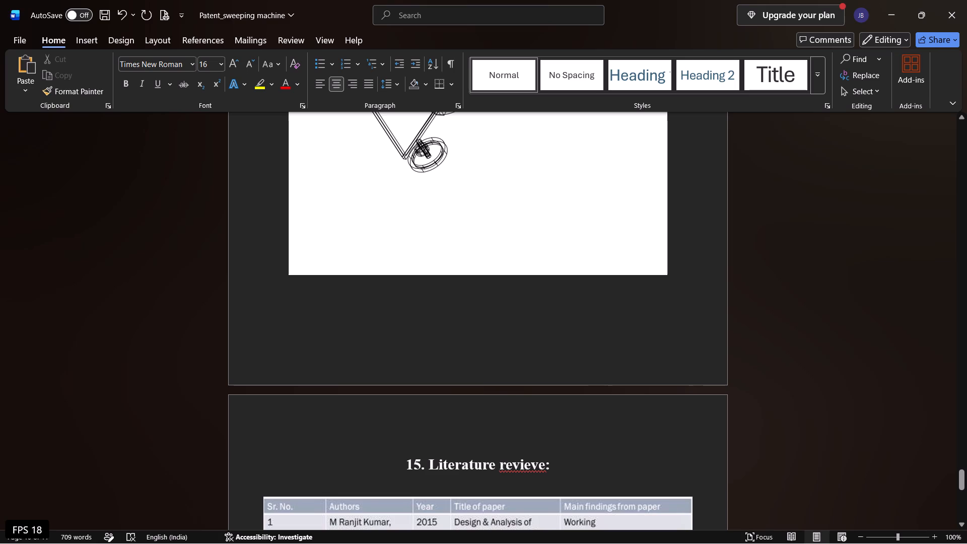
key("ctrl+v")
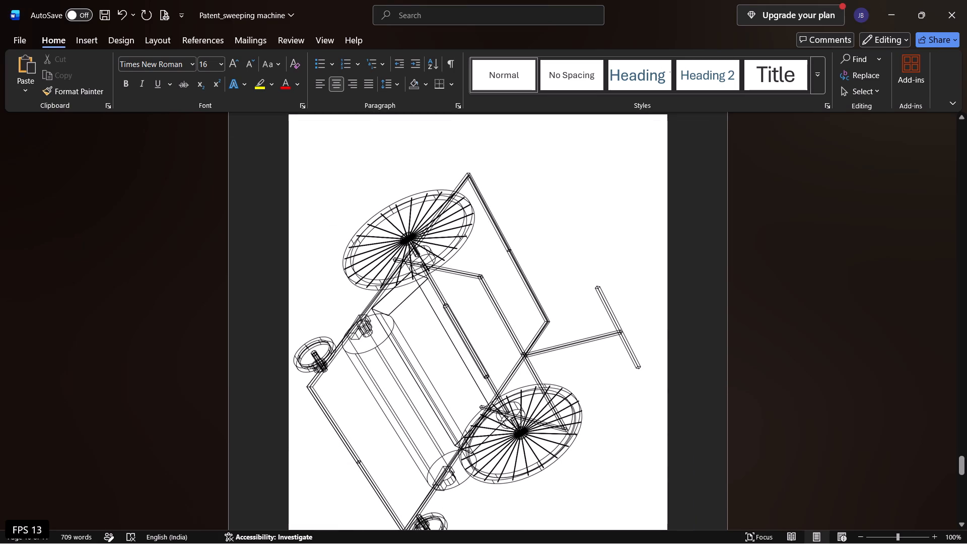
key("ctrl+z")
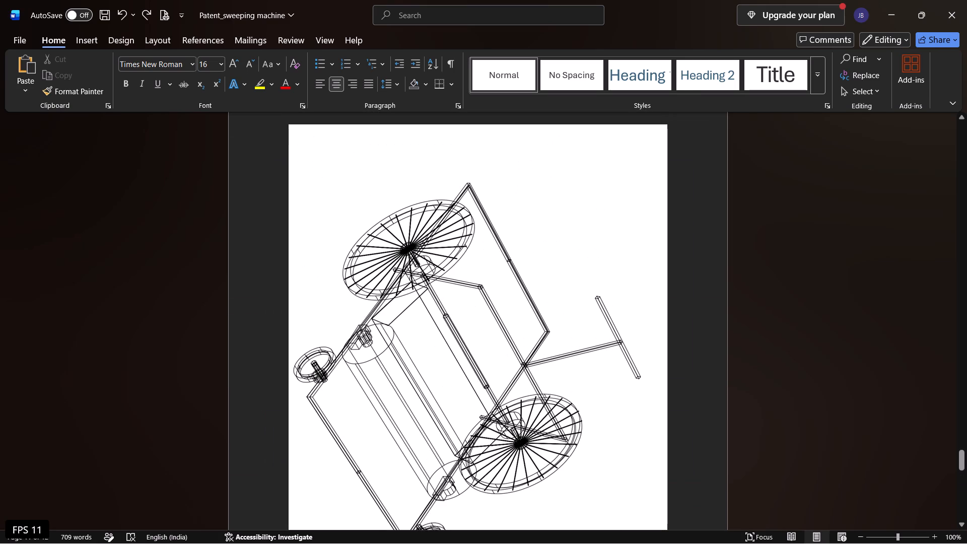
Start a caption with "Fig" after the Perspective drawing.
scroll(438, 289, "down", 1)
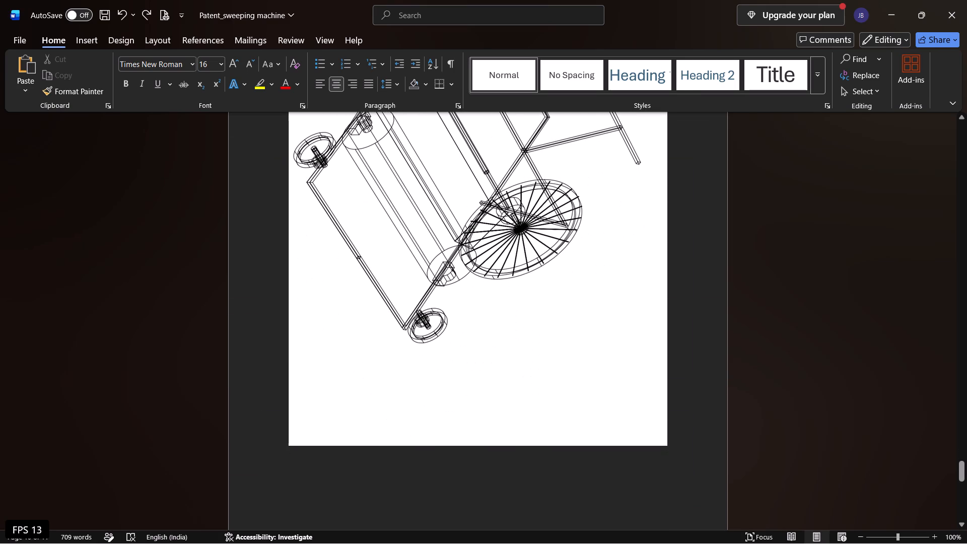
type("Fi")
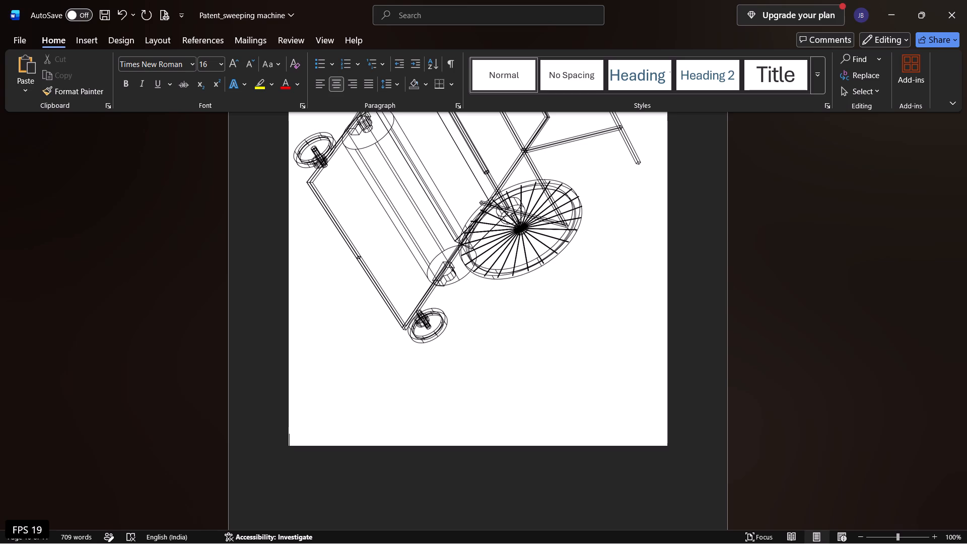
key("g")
Set the Perspective drawing's text wrapping to Square.
scroll(438, 289, "up", 1)
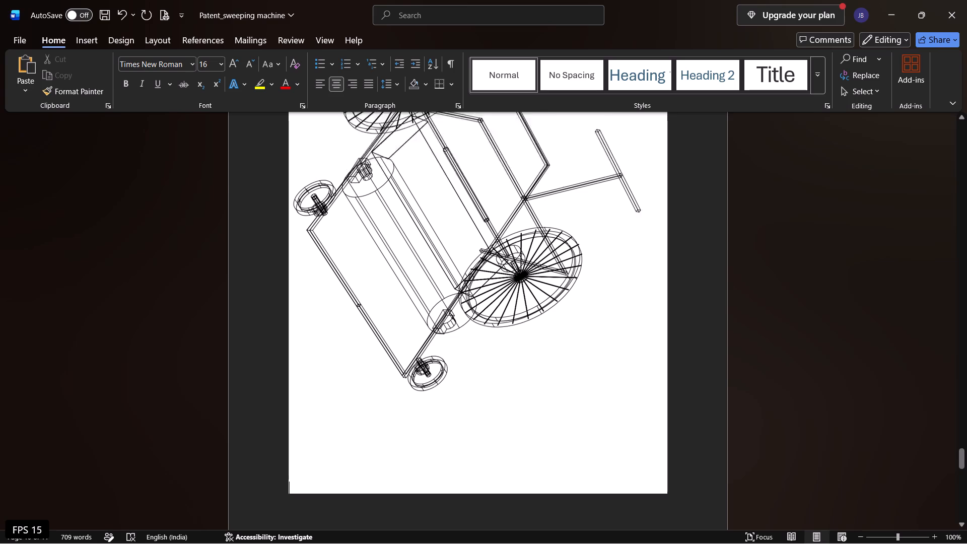
scroll(438, 289, "up", 1)
left_click(597, 287)
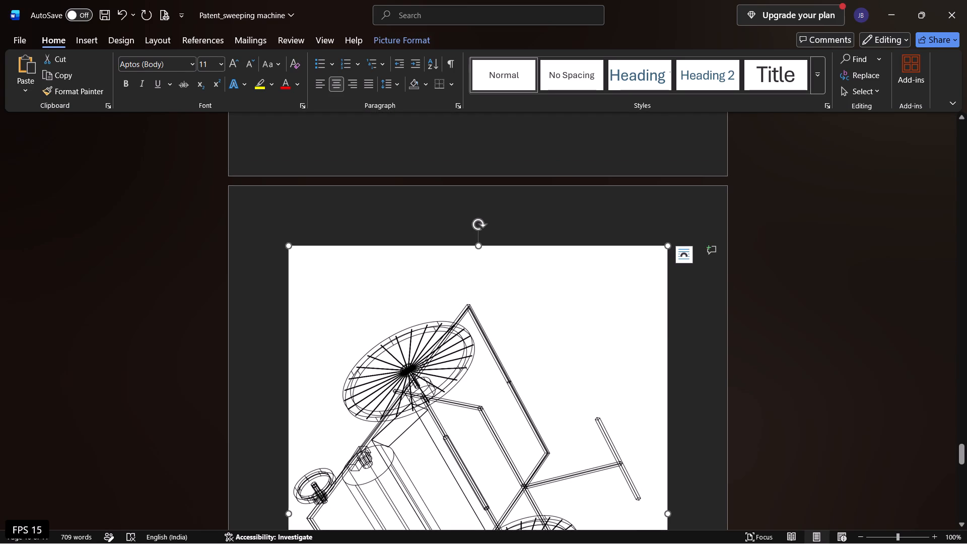
left_click(688, 255)
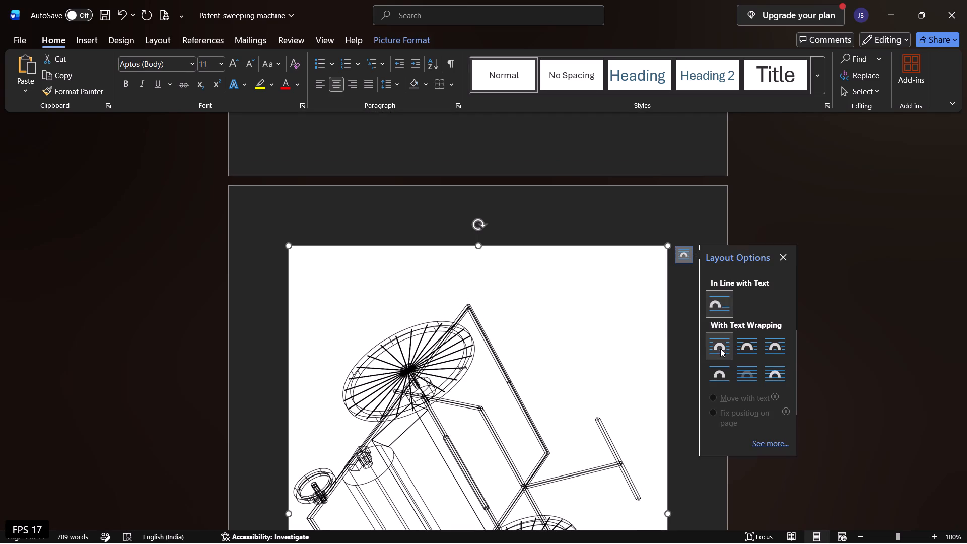
left_click(712, 346)
Change the caption below the Perspective drawing to "Fig: Perspective View", removing the stray "Fig" at its end.
scroll(525, 384, "down", 2)
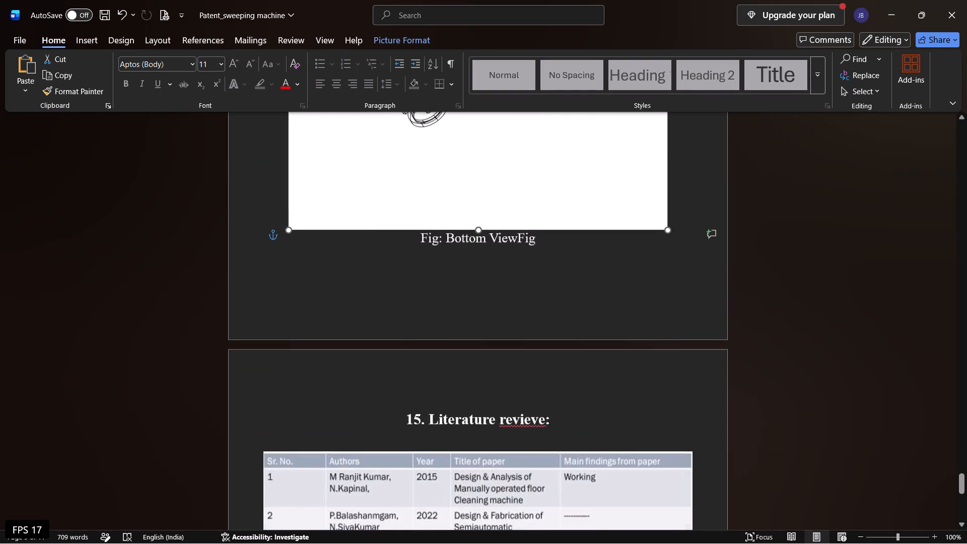
scroll(525, 384, "down", 1)
scroll(525, 384, "up", 1)
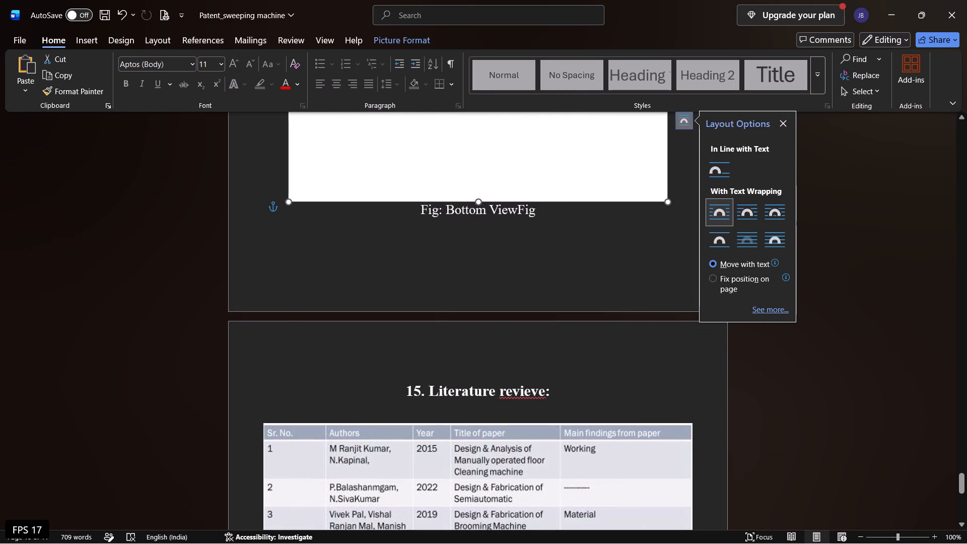
left_click(544, 210)
key("BackSpace")
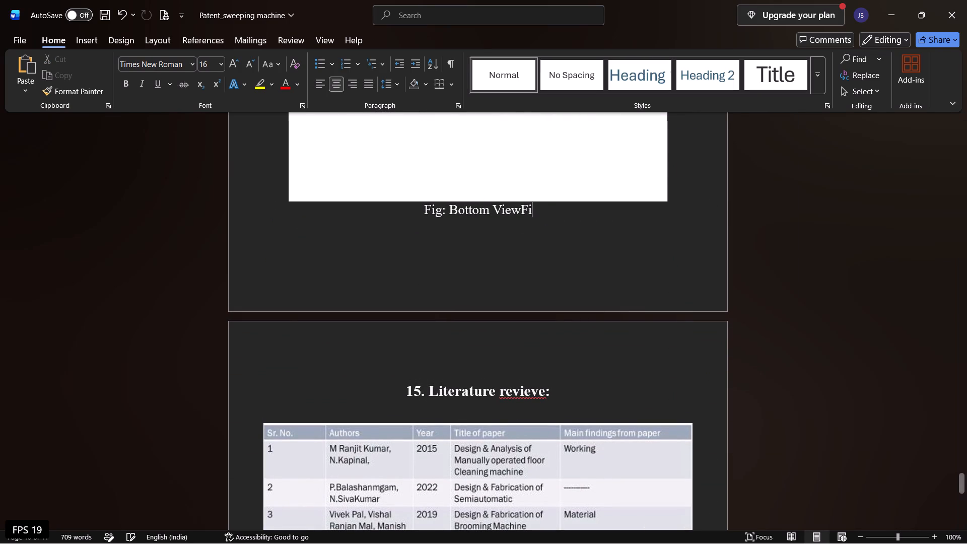
key("BackSpace")
key("BackSpace")
key("Left")
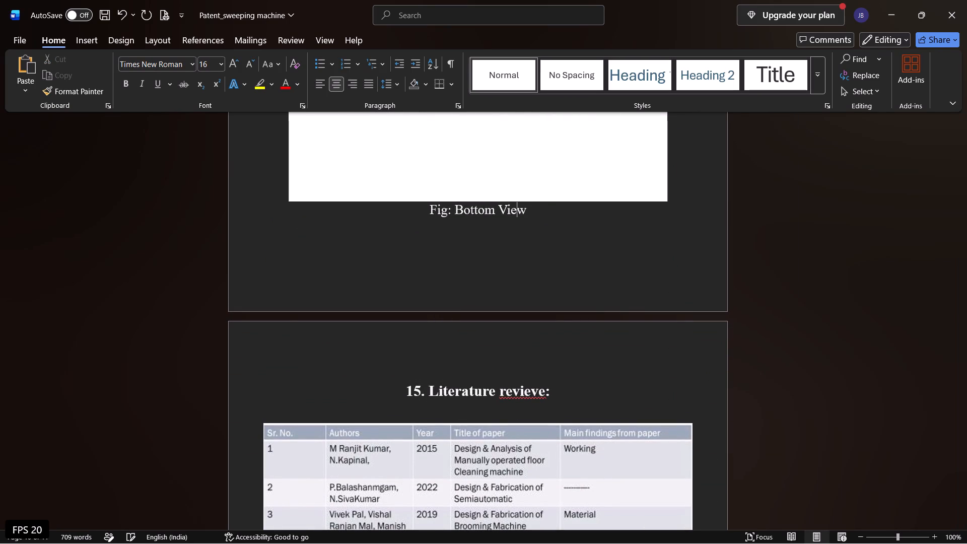
key("Left")
key("Left")
key("Left")
key("Left")
key("BackSpace")
key("BackSpace")
key("BackSpace")
key("BackSpace")
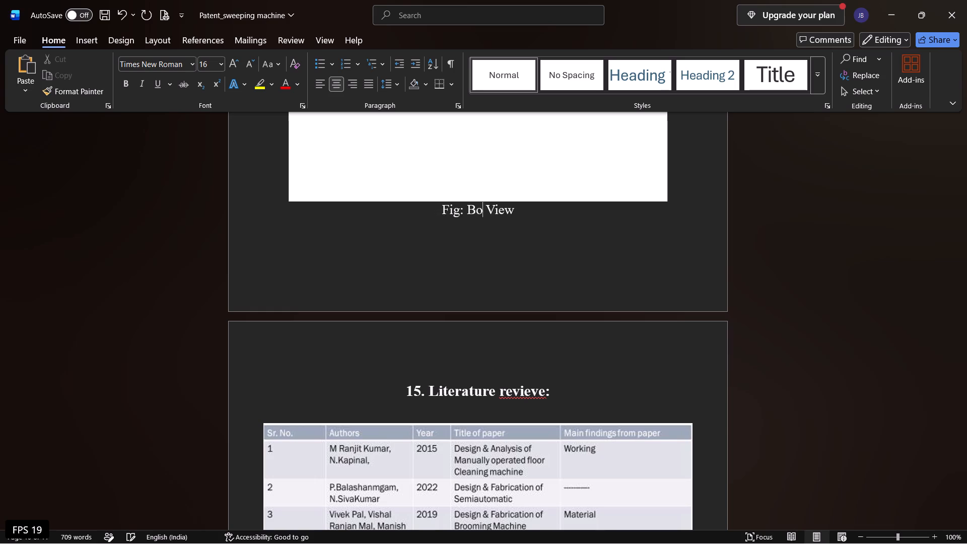
key("BackSpace")
key("BackSpace")
type("Perspective")
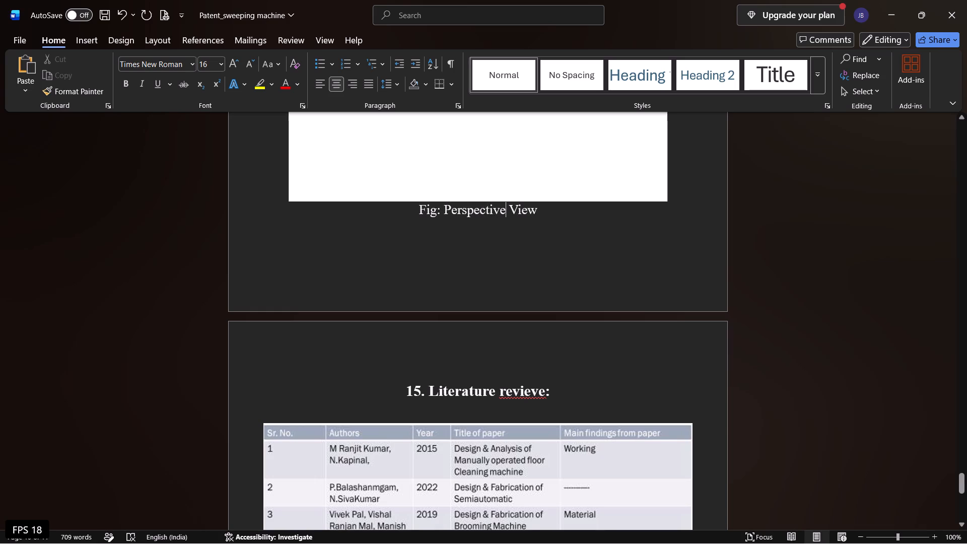
Copy the Front wireframe drawing from Arbaj patent design and return to Patent_sweeping machine.
scroll(461, 272, "down", 1)
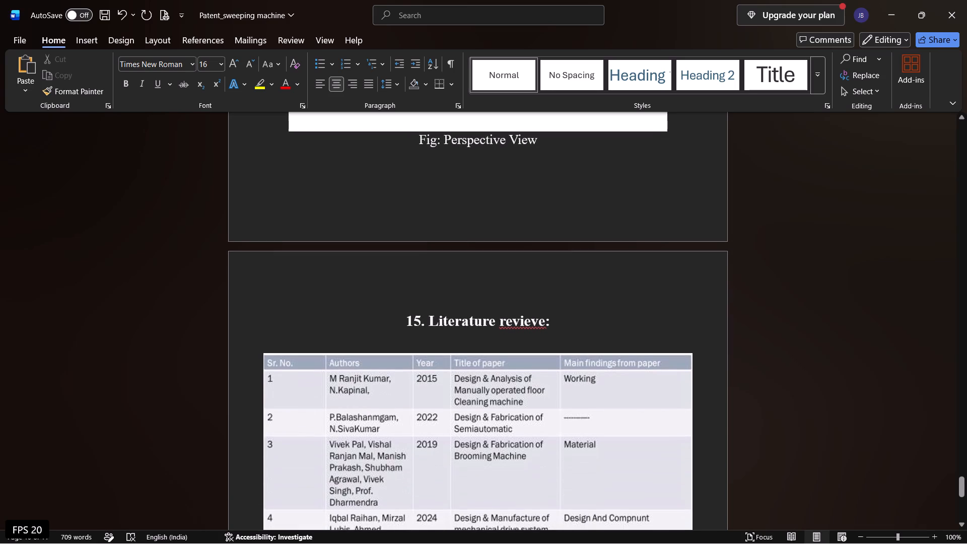
key("alt+Tab")
scroll(450, 326, "down", 2)
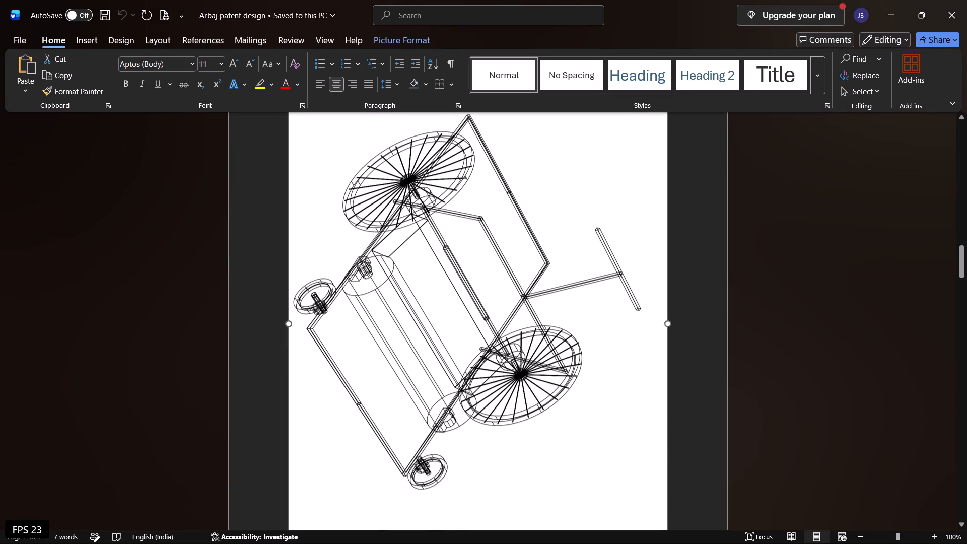
scroll(450, 326, "down", 3)
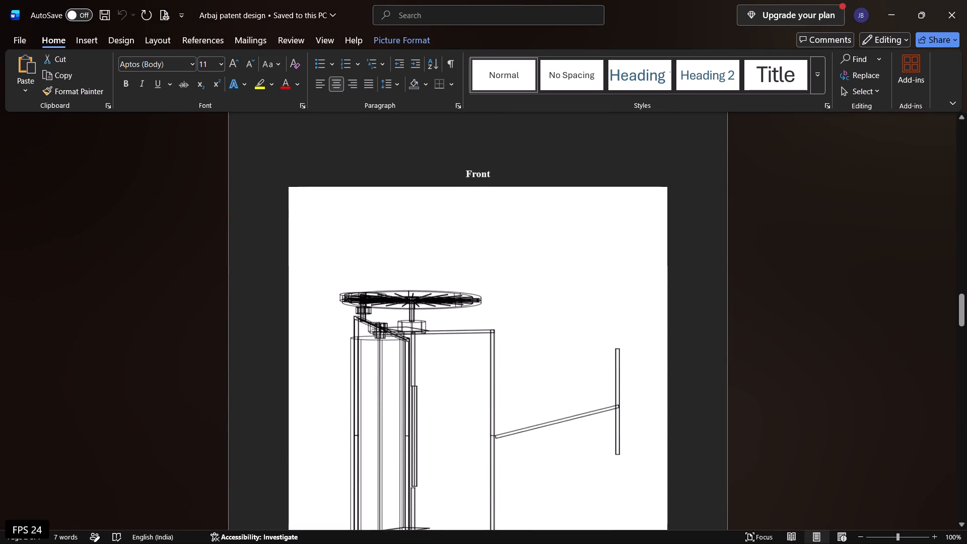
left_click(450, 326)
key("ctrl+c")
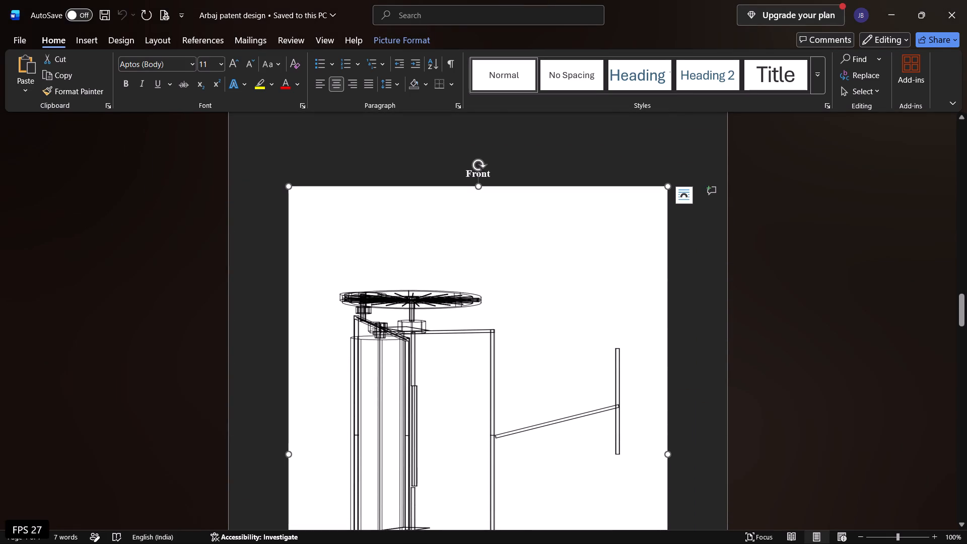
key("alt+Tab")
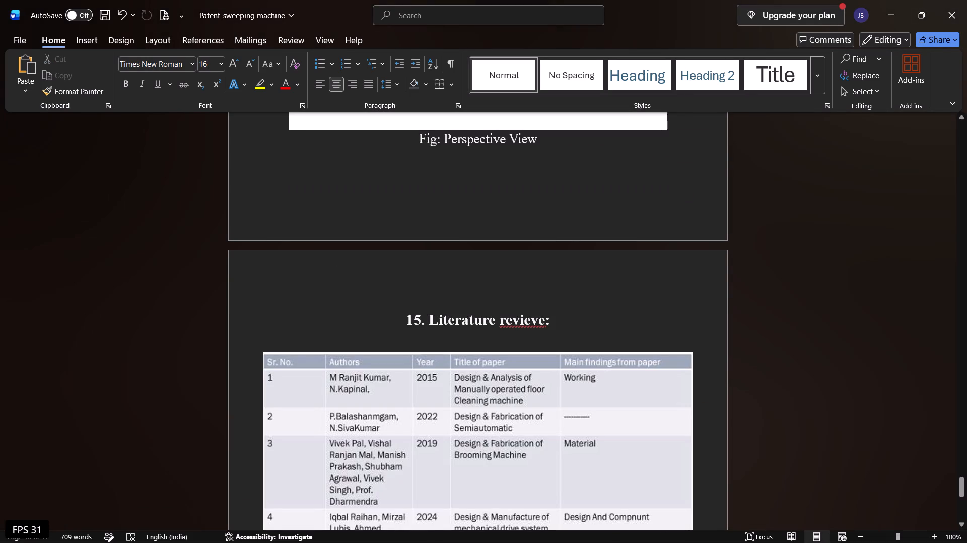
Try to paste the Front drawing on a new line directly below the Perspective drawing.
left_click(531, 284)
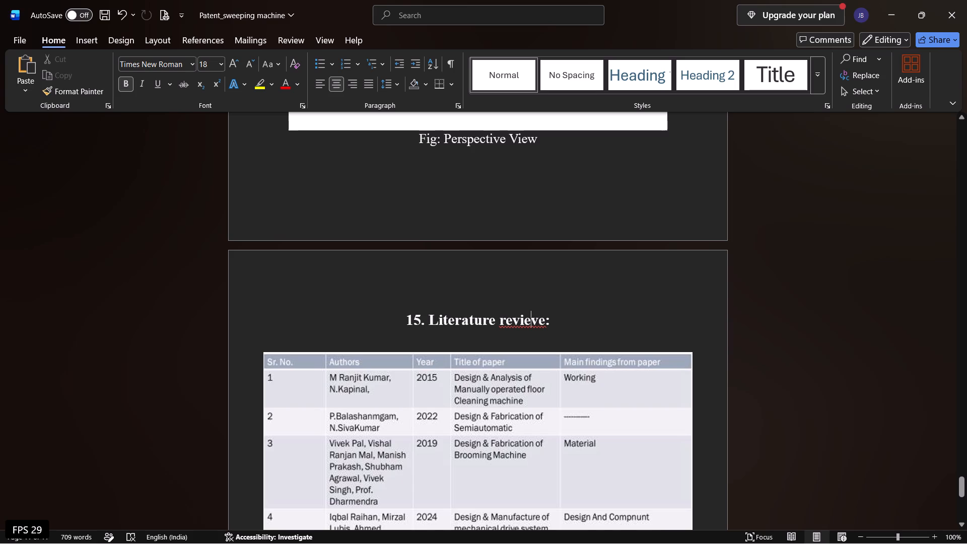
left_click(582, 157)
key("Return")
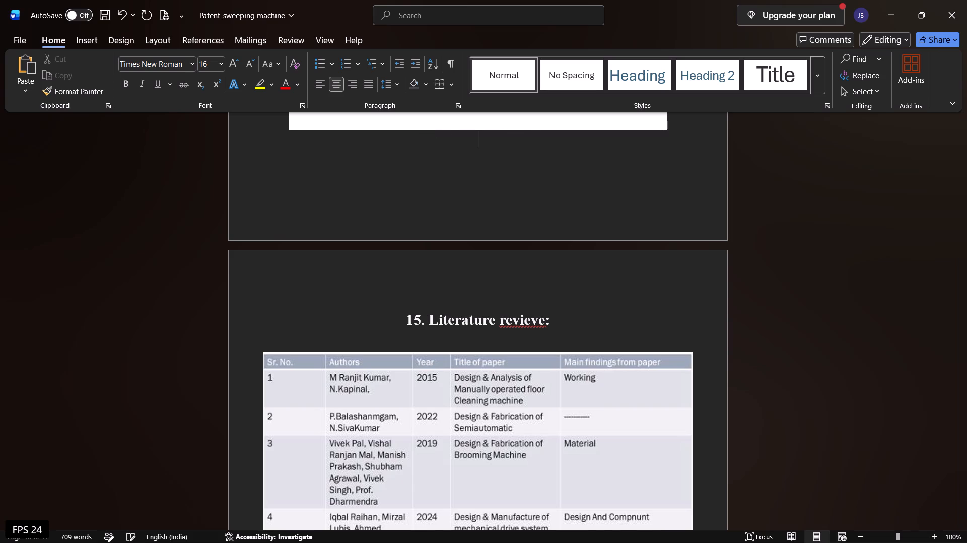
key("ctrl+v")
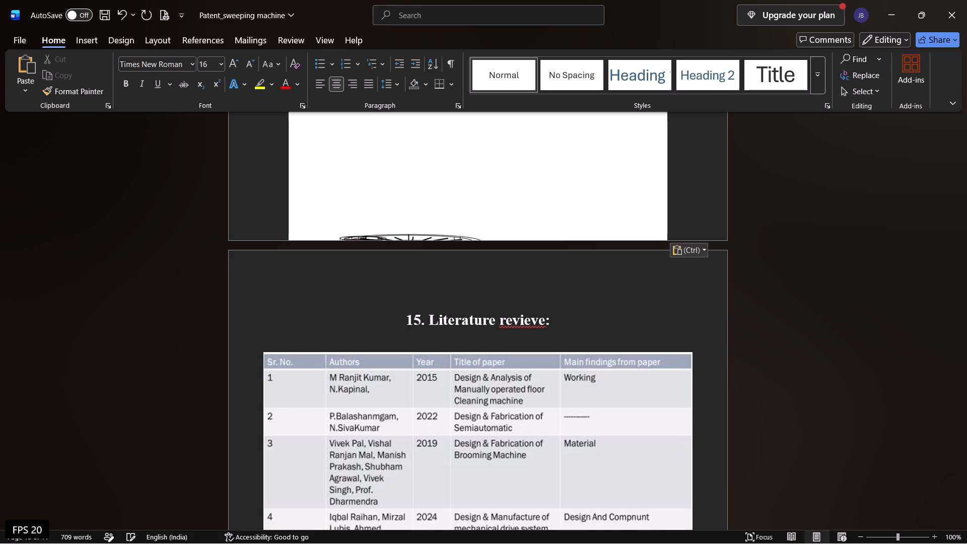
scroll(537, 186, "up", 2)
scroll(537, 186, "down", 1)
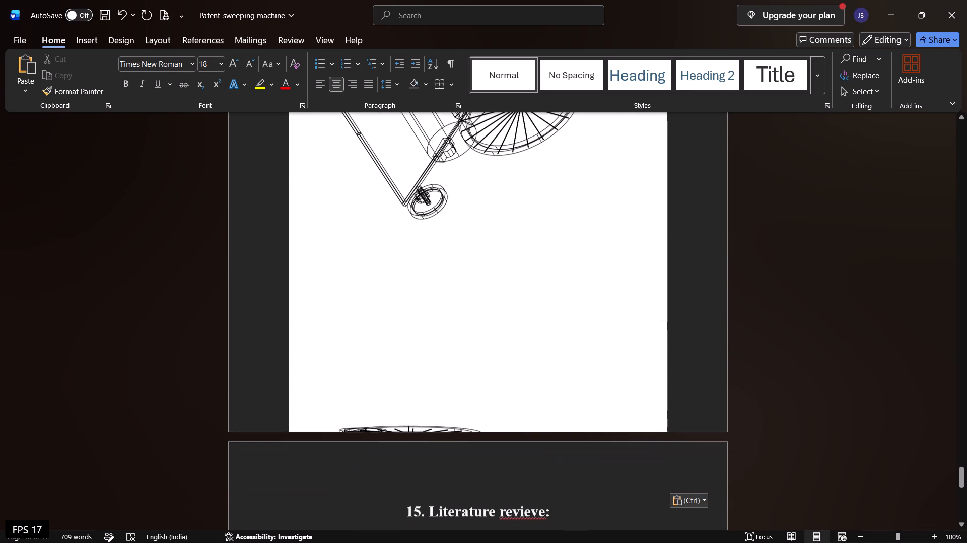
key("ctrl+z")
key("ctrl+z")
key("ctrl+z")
Paste the Front drawing on a new line between the "Fig: Perspective View" caption and the "15. Literature revieve" heading.
left_click(490, 456)
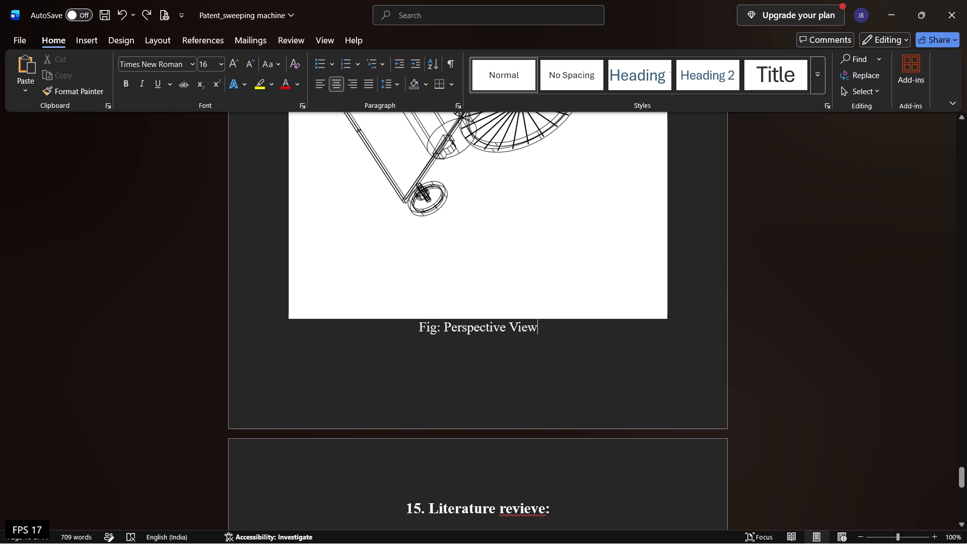
left_click(405, 504)
key("Return")
left_click(421, 483)
key("Up")
key("Down")
key("Up")
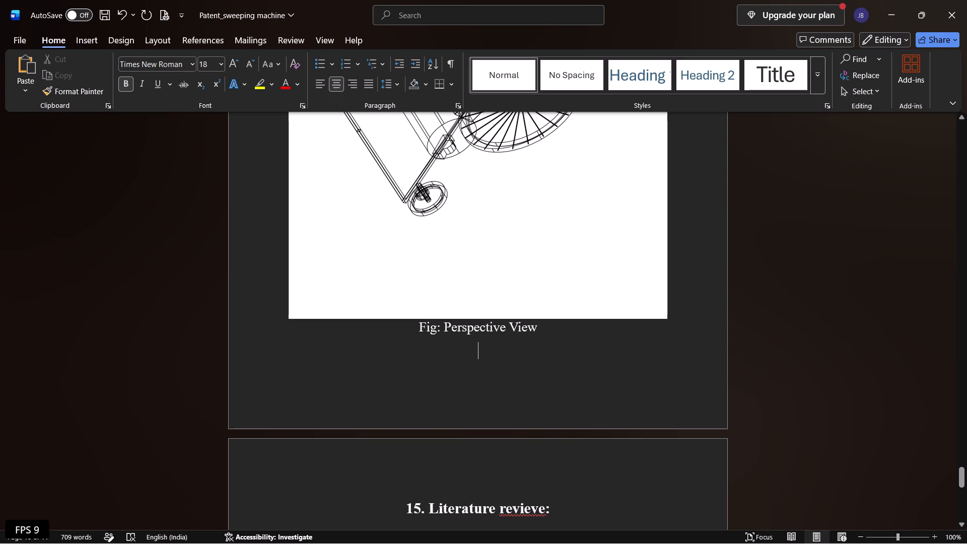
key("Return")
key("ctrl+v")
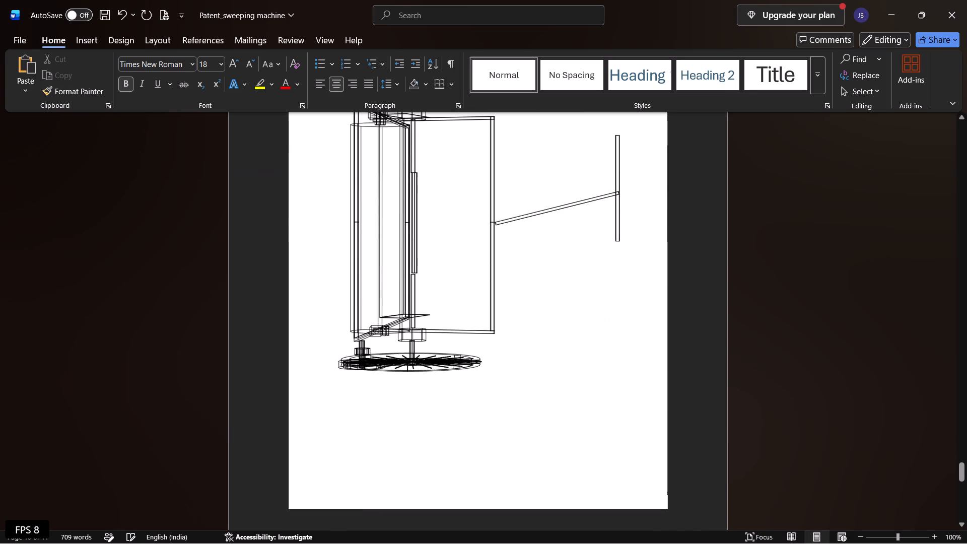
Set the Front drawing's text wrapping to Square.
right_click(523, 365)
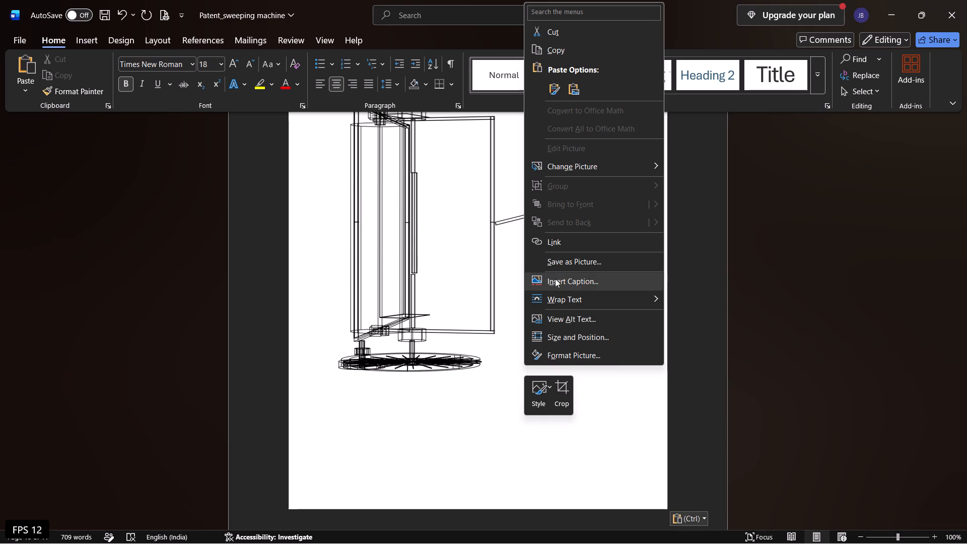
left_click(421, 302)
scroll(515, 238, "up", 1)
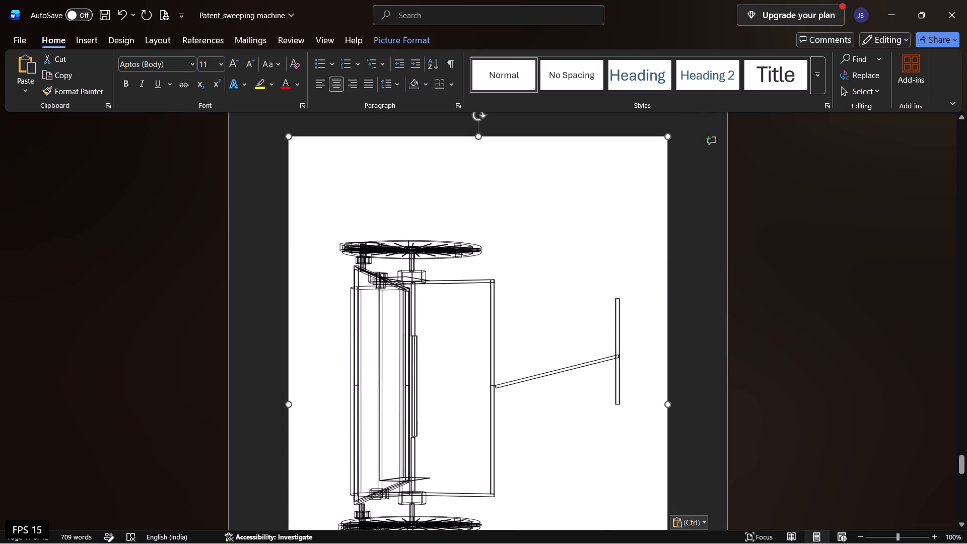
left_click(648, 217)
left_click(692, 153)
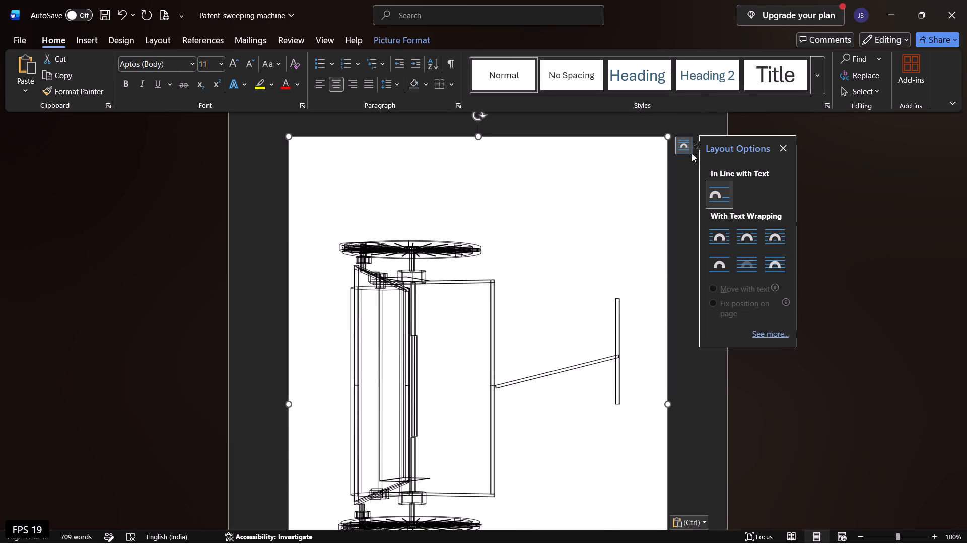
left_click(711, 232)
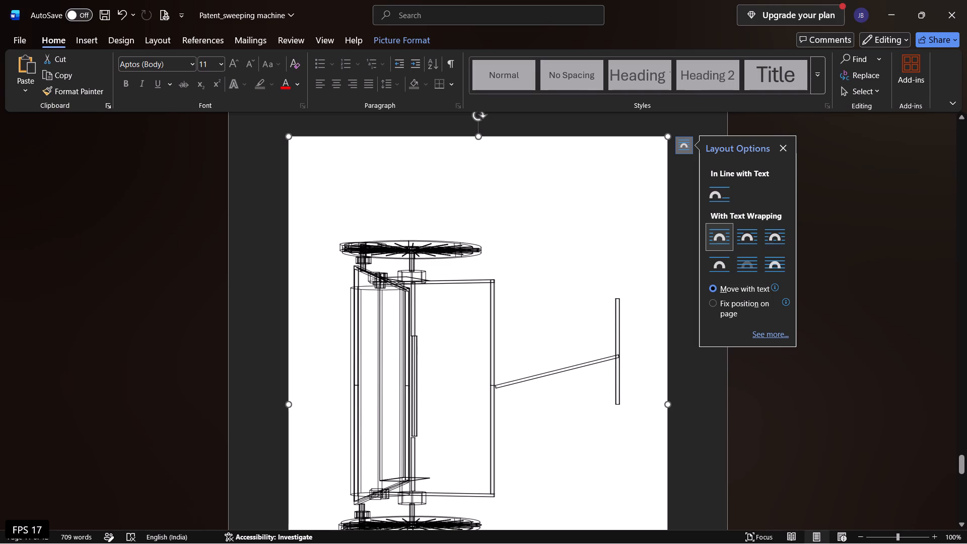
Place the cursor directly below the Front drawing, check that drawing's title in Arbaj patent design, and return to Patent_sweeping machine.
scroll(624, 226, "down", 2)
left_click(484, 473)
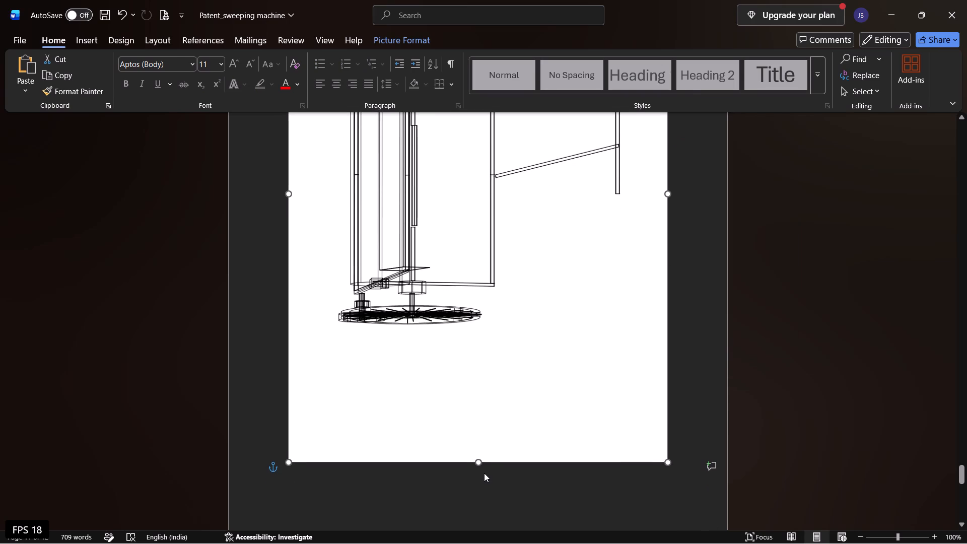
scroll(484, 473, "down", 2)
key("alt+Tab")
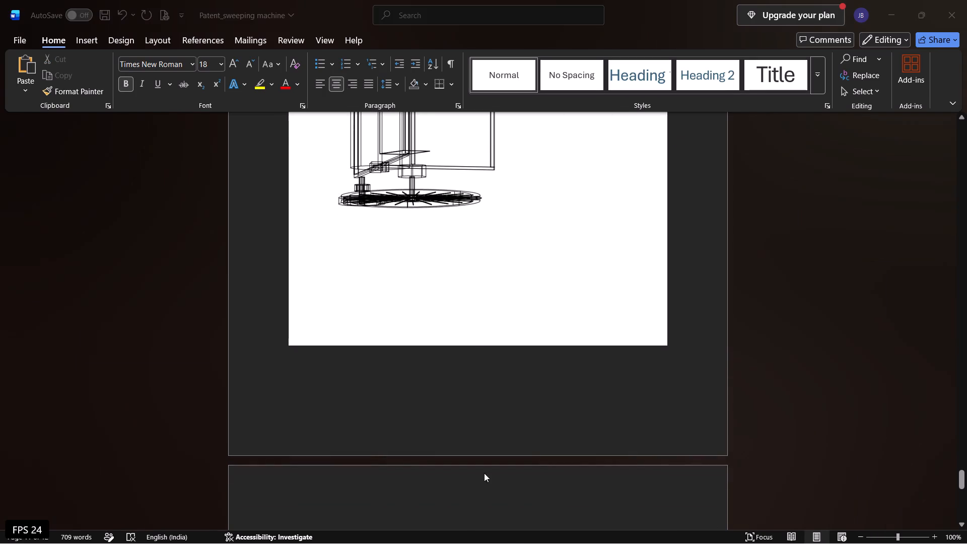
scroll(500, 368, "down", 3)
scroll(500, 368, "up", 1)
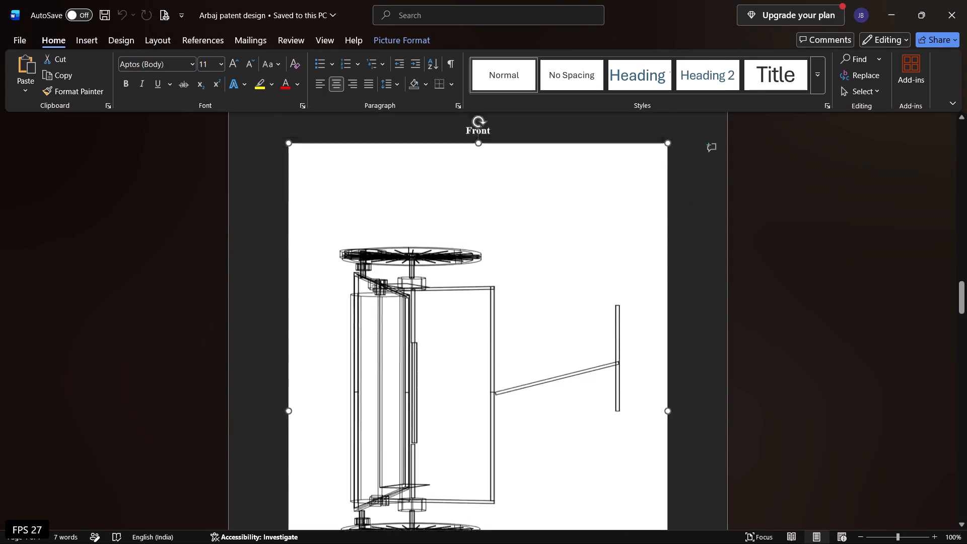
scroll(500, 368, "up", 1)
scroll(500, 368, "down", 1)
scroll(500, 368, "up", 1)
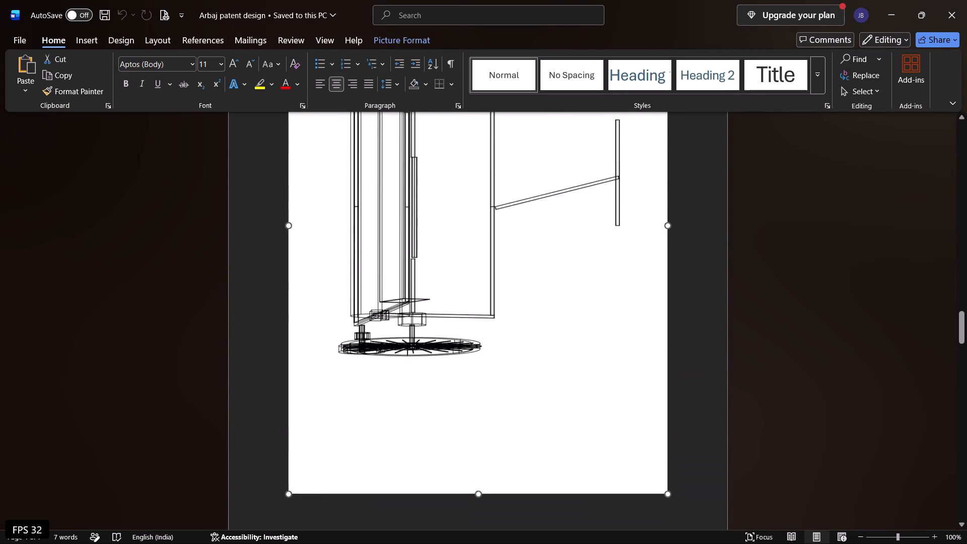
scroll(500, 368, "up", 1)
key("alt+Tab")
key("alt+Tab")
key("alt+Tab")
key("alt+Tab")
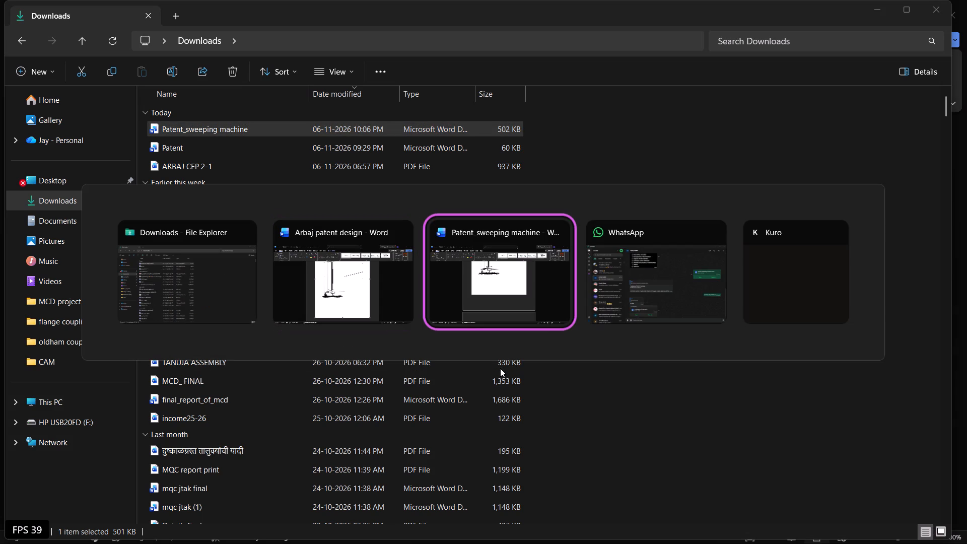
key("alt+Tab")
key("alt+Tab")
key("alt+Tab")
key("alt+Tab")
key("alt+Tab")
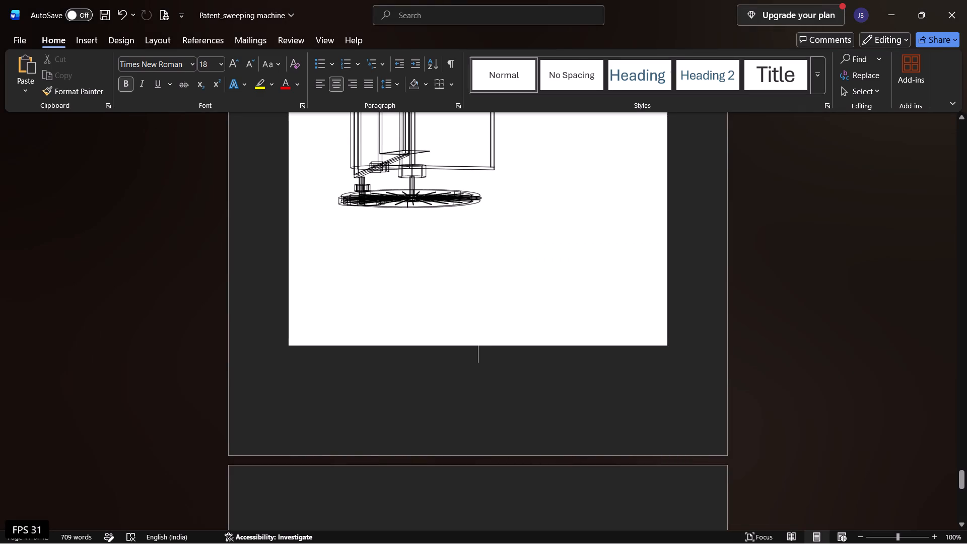
Enter the caption "Fig: Front View" directly below the Front drawing.
type("Fi")
type("g:")
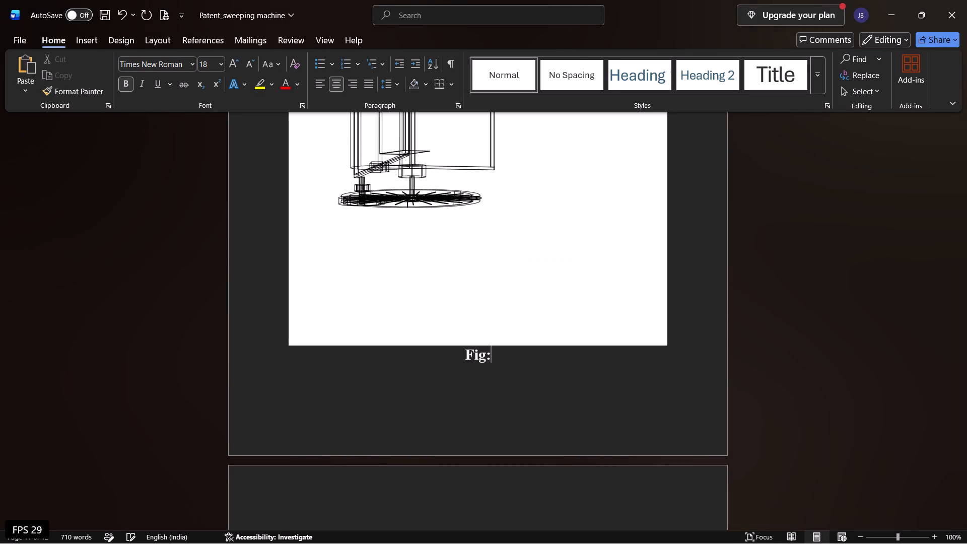
key("space")
type("Front View")
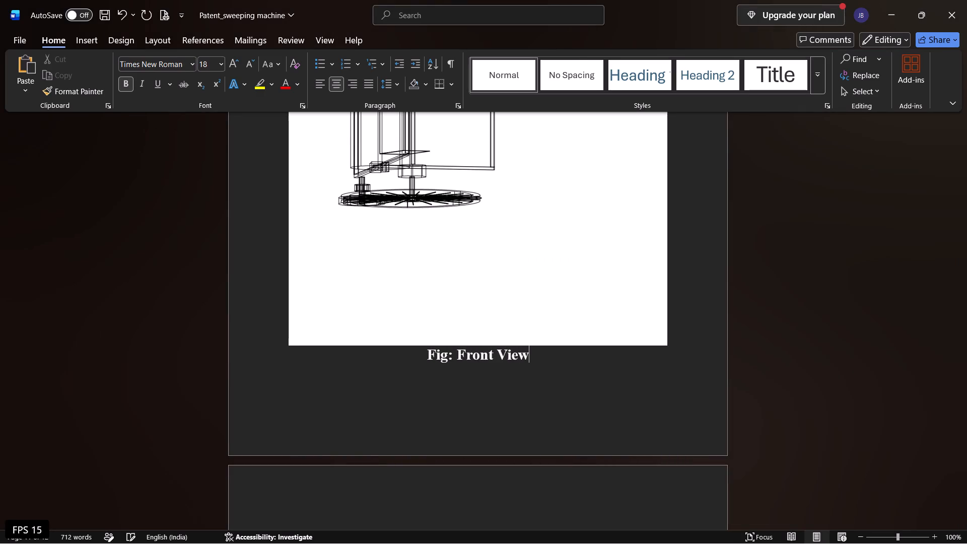
Remove bold from the "Fig: Front View" caption and set its font size to 16.
left_click_drag(527, 353, 410, 375)
key("ctrl+b")
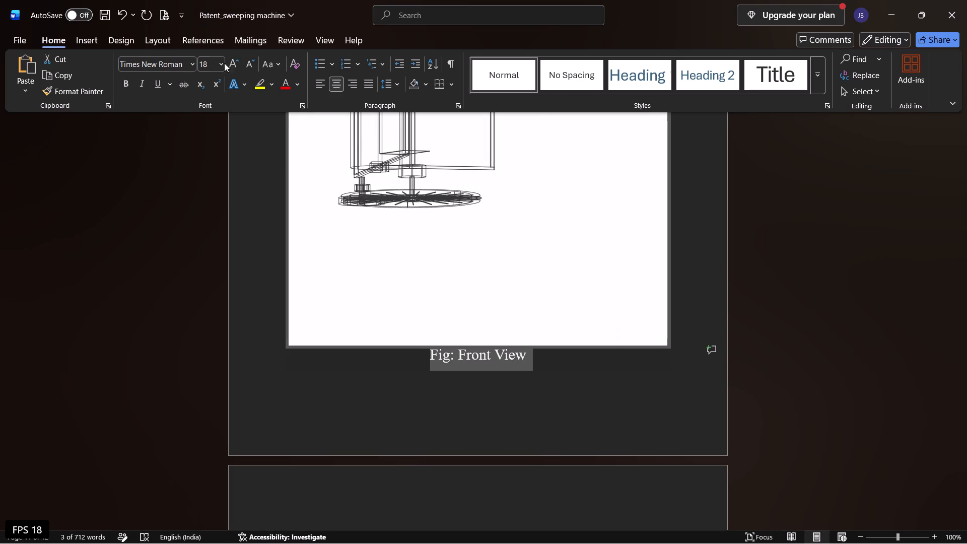
left_click(220, 66)
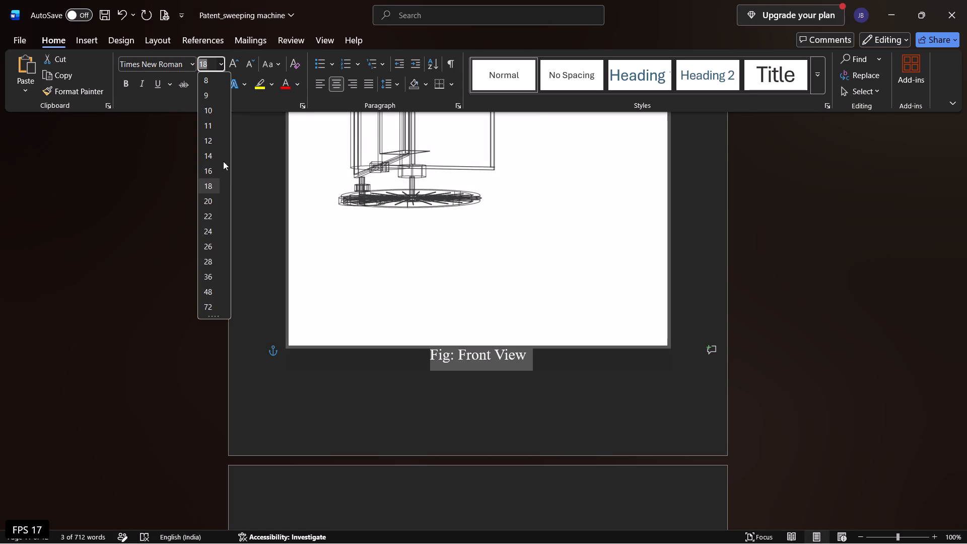
left_click(214, 172)
Insert an empty line above the "15. Literature revieve" heading and place the cursor on it.
scroll(451, 325, "down", 1)
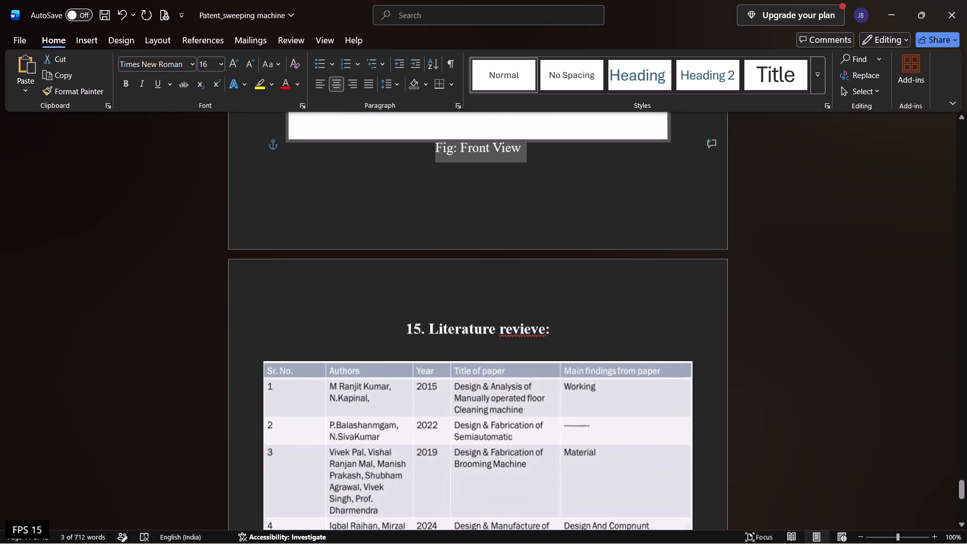
scroll(451, 325, "down", 1)
left_click(461, 313)
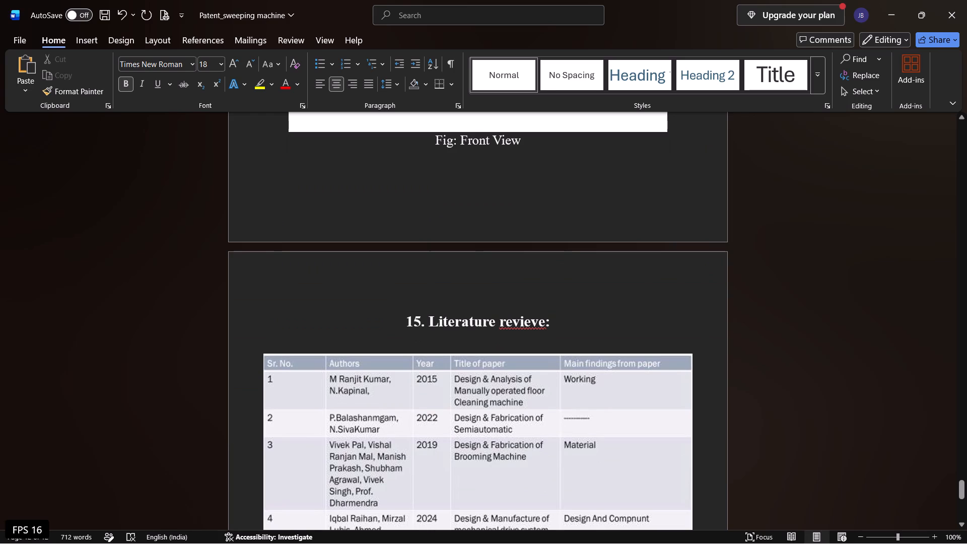
left_click(403, 323)
key("Return")
key("Return")
key("Up")
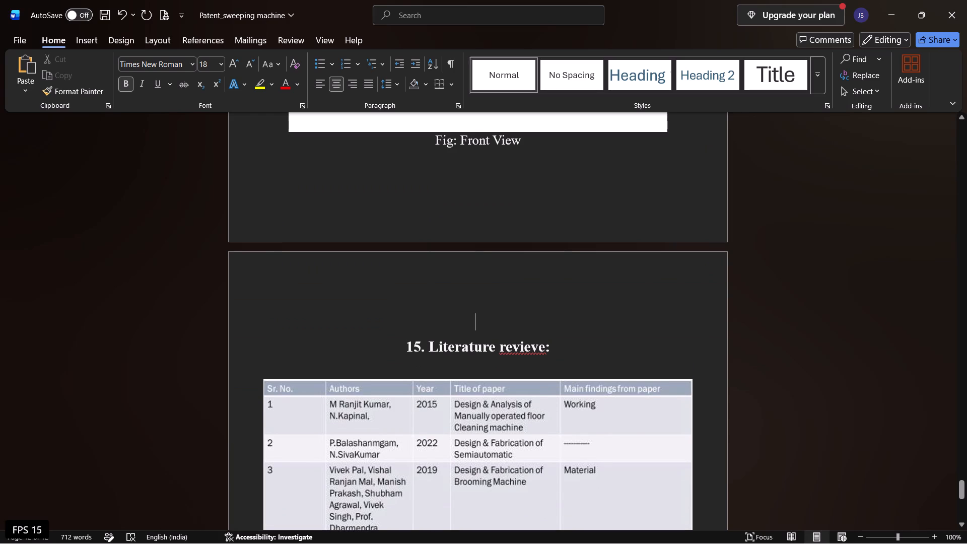
Copy the Back wireframe drawing from Arbaj patent design and return to Patent_sweeping machine.
key("alt+Tab")
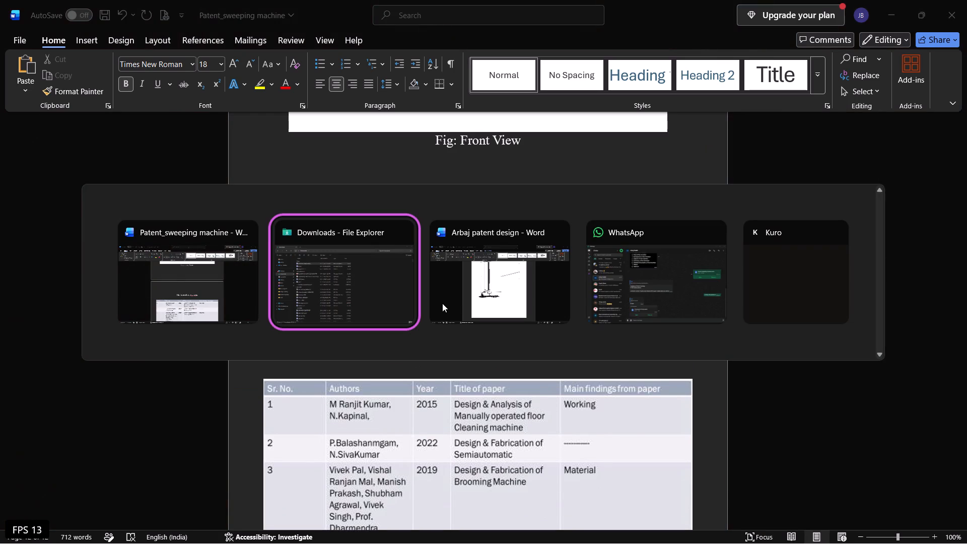
key("alt+Tab")
scroll(489, 318, "down", 1)
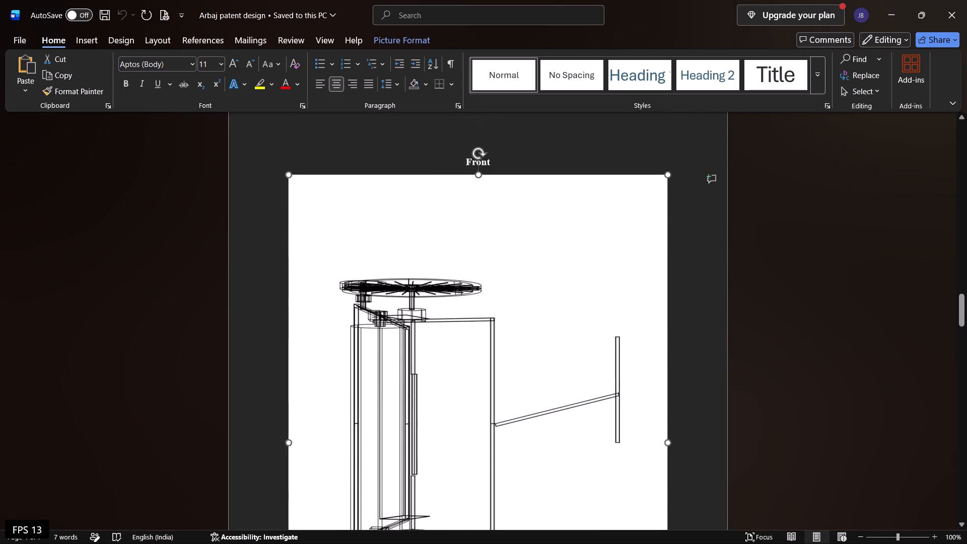
scroll(489, 318, "down", 2)
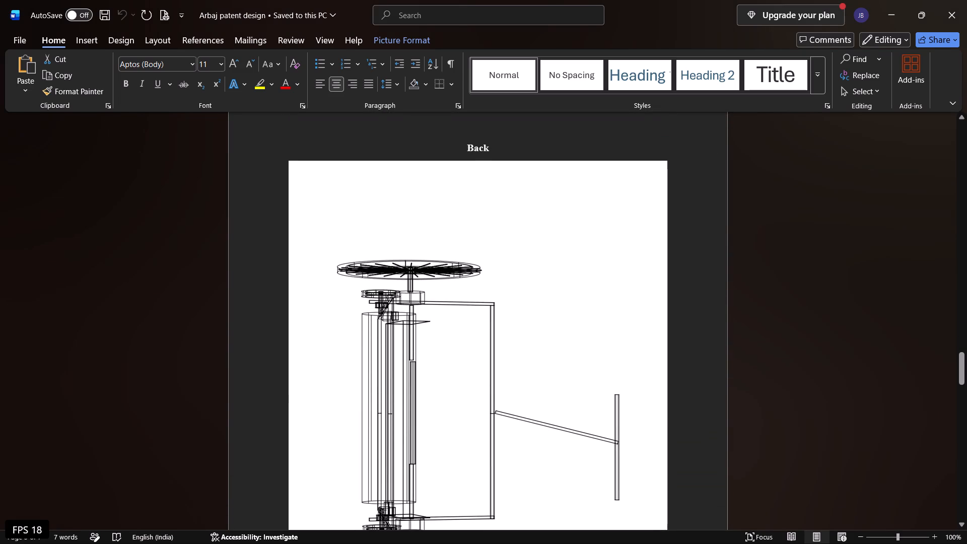
left_click(483, 326)
key("ctrl+c")
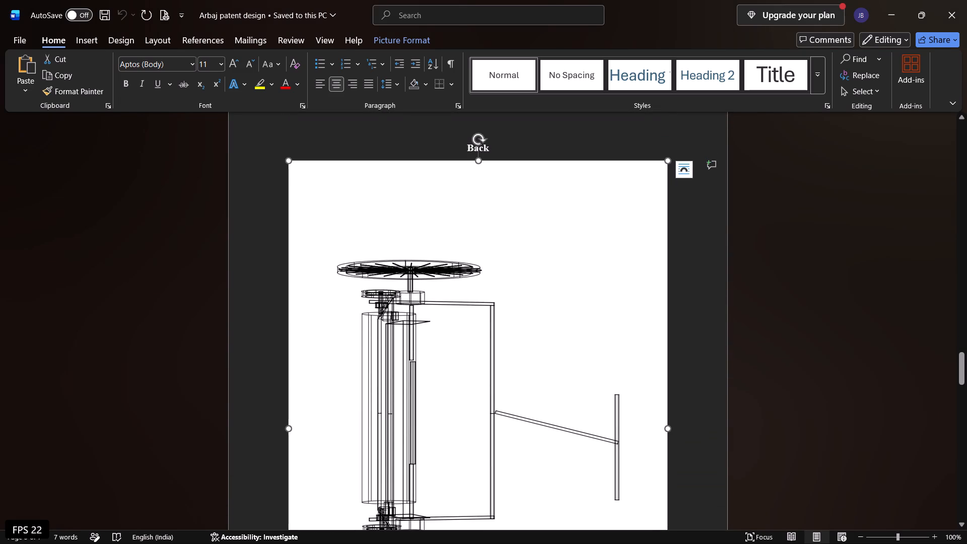
key("alt+Tab")
Turn off bold on the empty line above the "15. Literature revieve" heading and paste the Back drawing there.
key("ctrl+b")
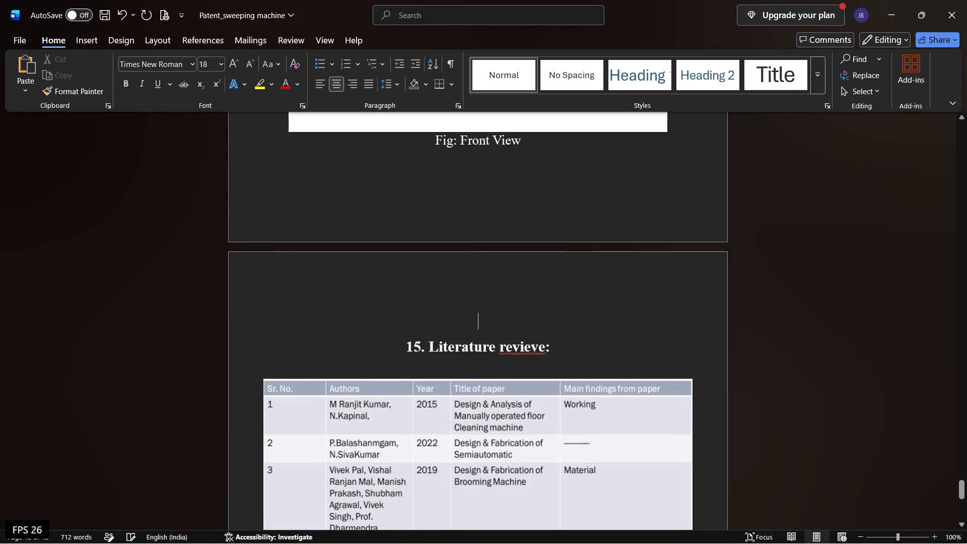
key("ctrl+v")
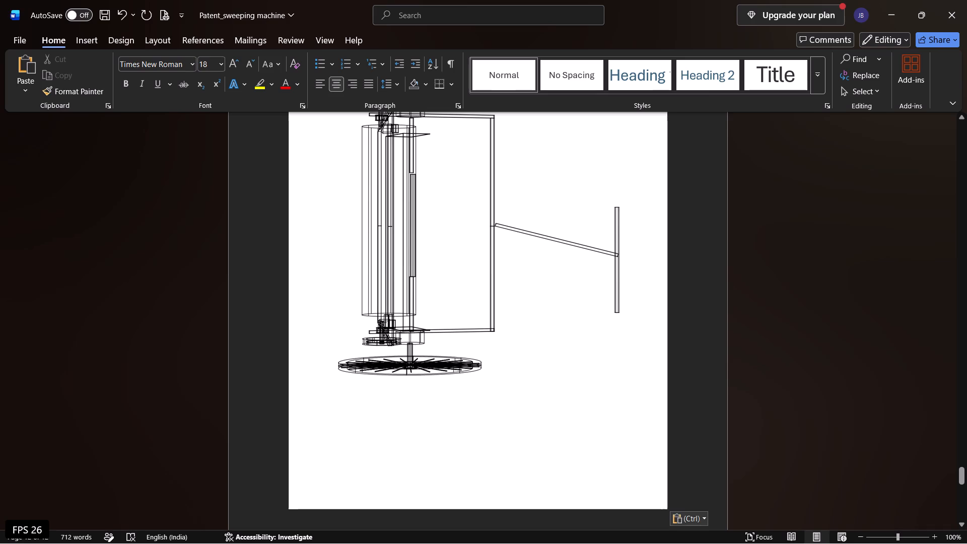
Set the Back drawing's text wrapping to Square.
left_click(487, 315)
scroll(487, 315, "up", 2)
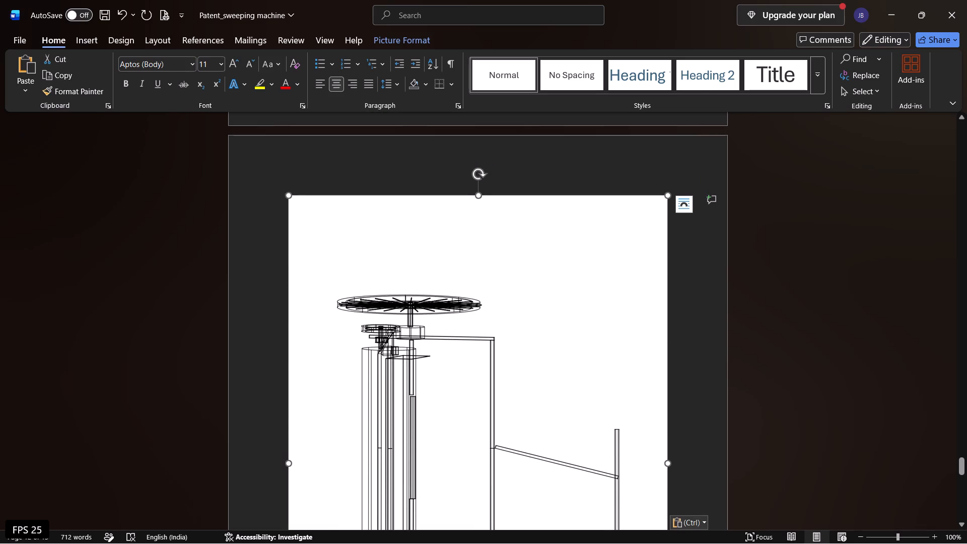
left_click(684, 210)
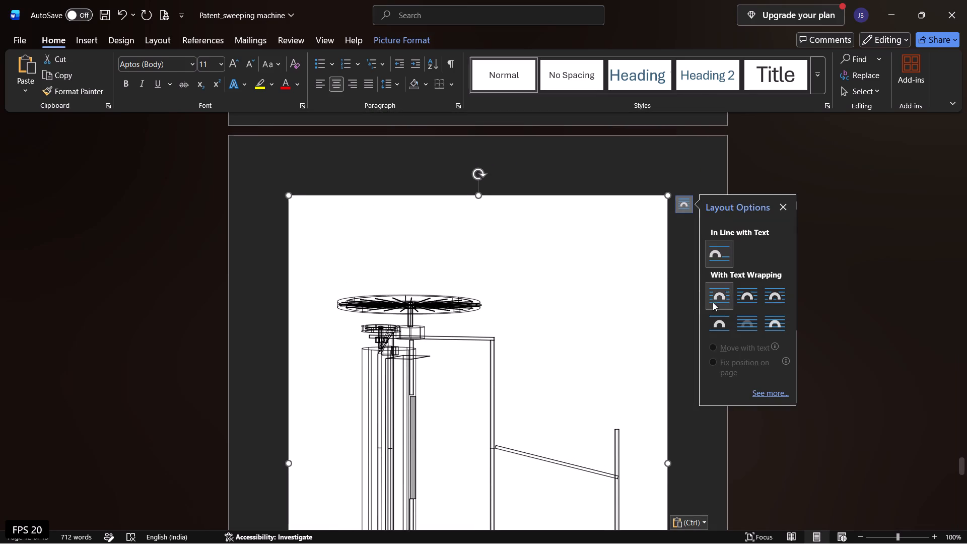
left_click(718, 300)
Enter the caption "Fig: Back View" directly below the Back drawing.
scroll(535, 317, "down", 2)
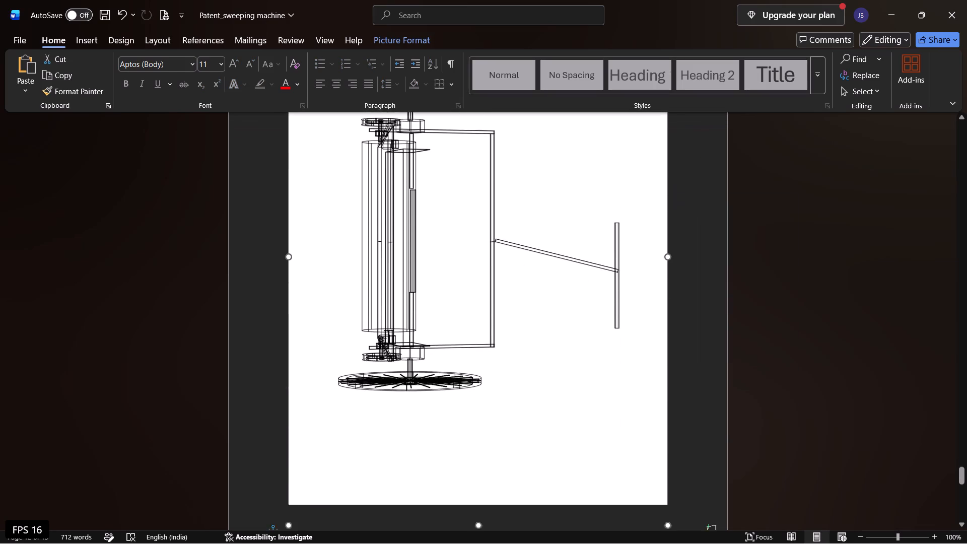
scroll(535, 317, "down", 2)
left_click(470, 313)
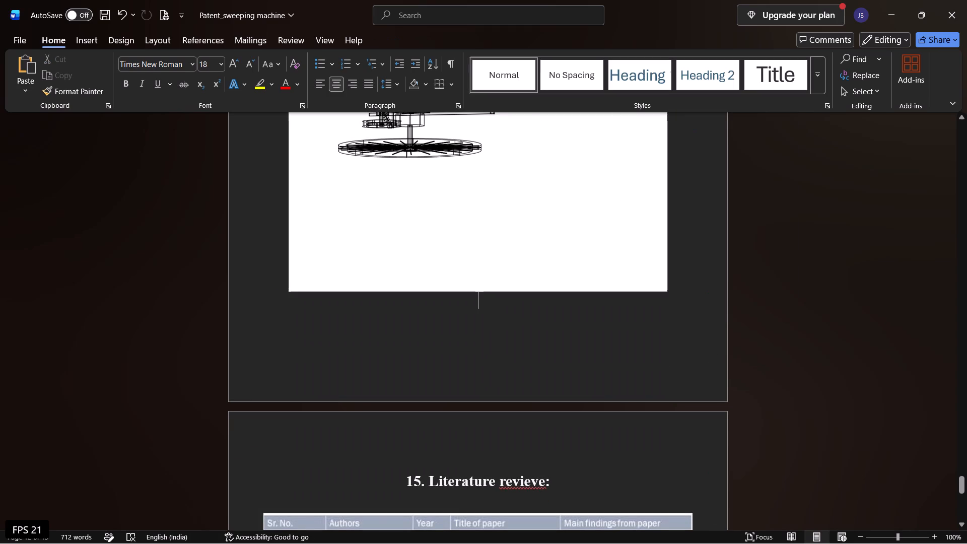
type("Fi")
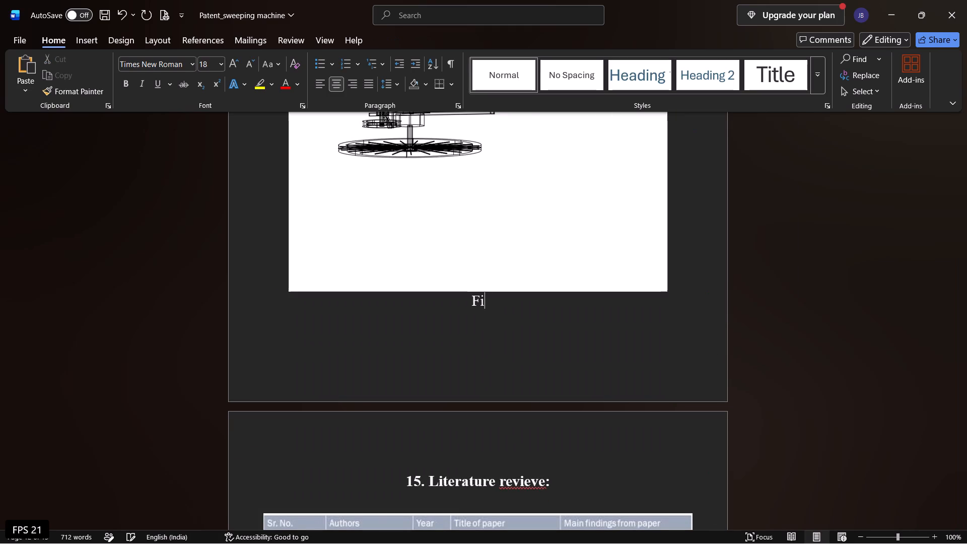
type("g: Back VIew")
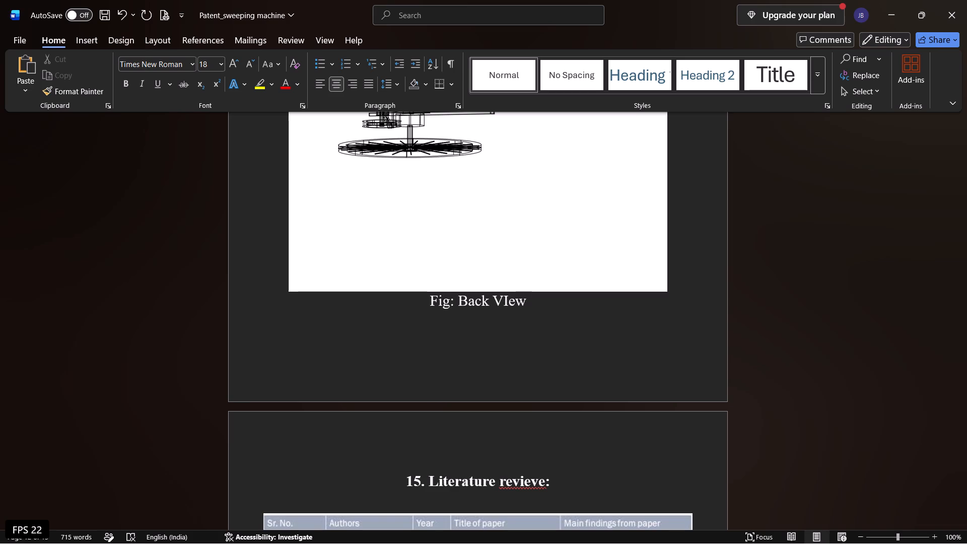
key("BackSpace")
key("BackSpace")
key("BackSpace")
type("iew")
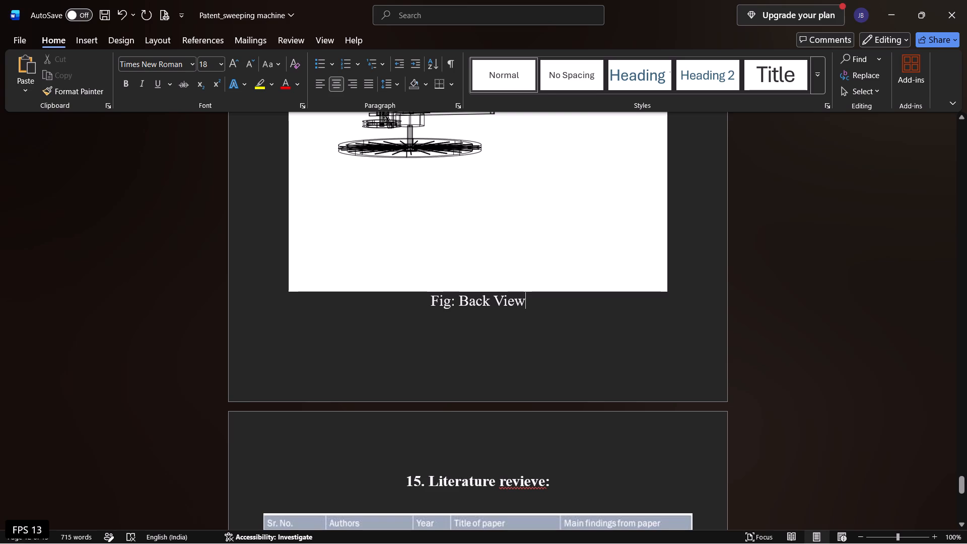
Set the "Fig: Back View" caption's font size to 16, leaving the text non-bold.
left_click_drag(527, 306, 411, 316)
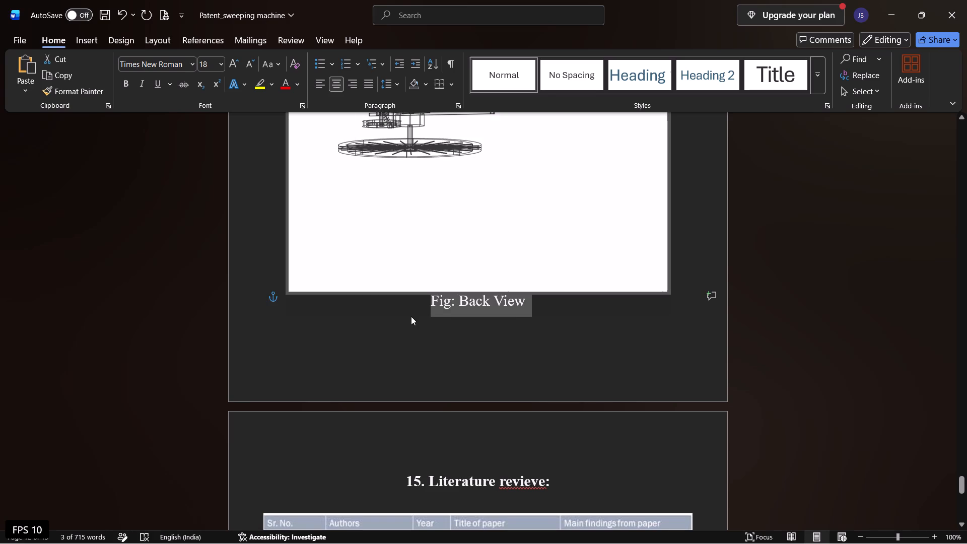
key("ctrl+b")
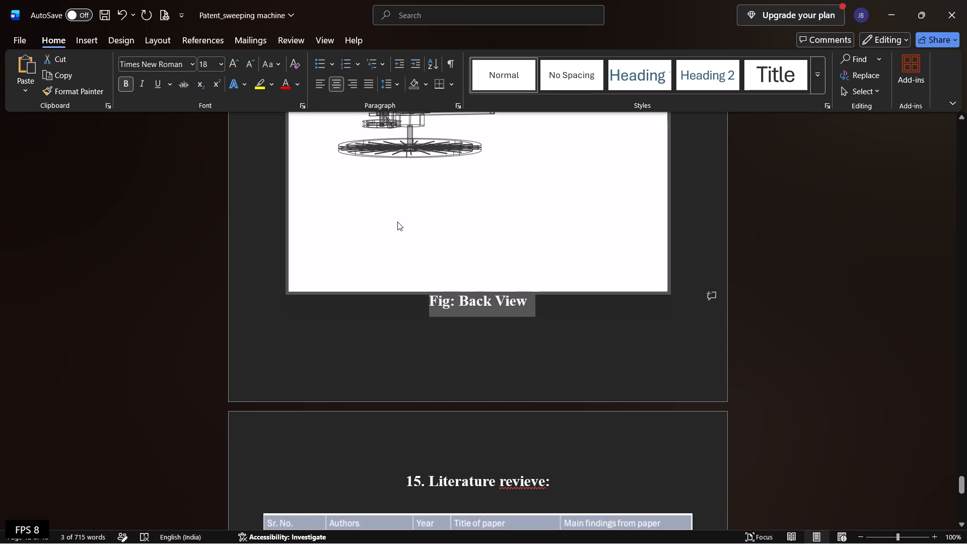
key("ctrl+b")
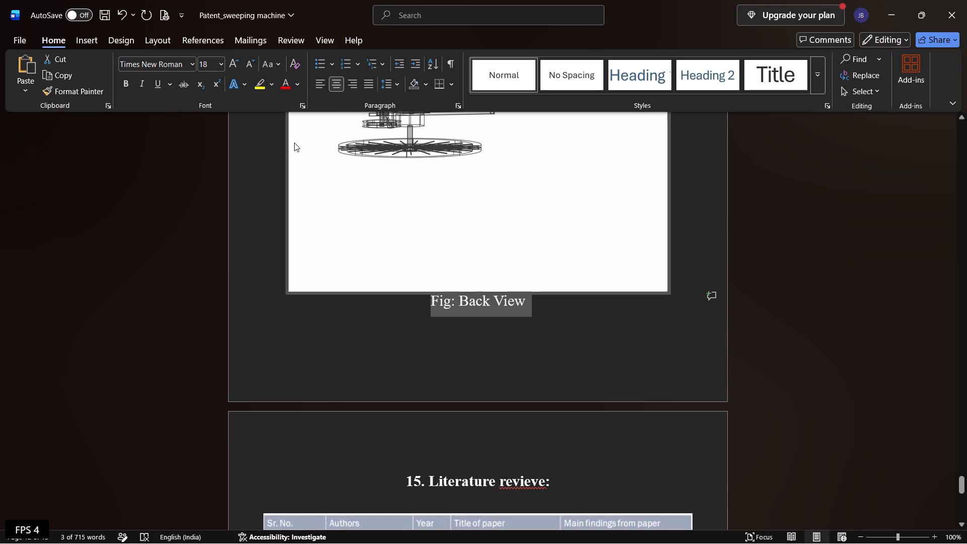
left_click(223, 62)
left_click(213, 165)
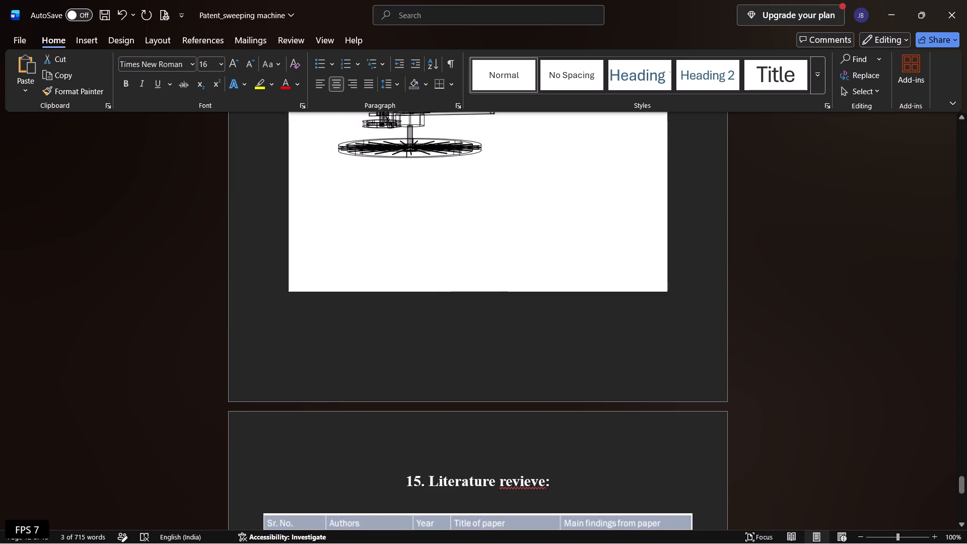
Insert empty lines directly above the "15. Literature revieve" heading, on the page after the Back drawing.
left_click(515, 422)
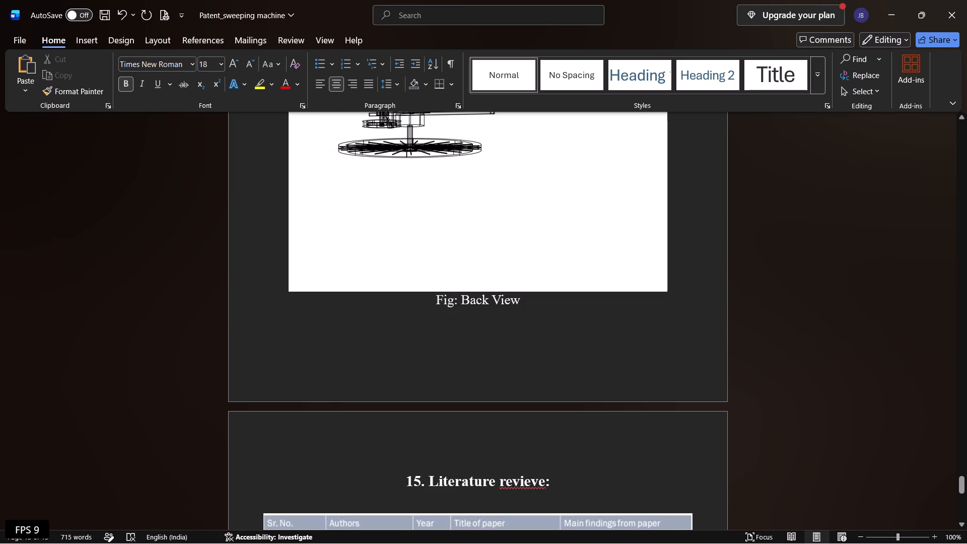
key("Up")
key("Left")
key("Left")
key("Left")
key("Left")
key("Left")
key("Down")
key("Left")
key("Left")
key("Left")
key("Left")
key("Left")
key("Left")
key("Left")
key("Left")
key("Left")
key("Left")
key("Left")
key("Left")
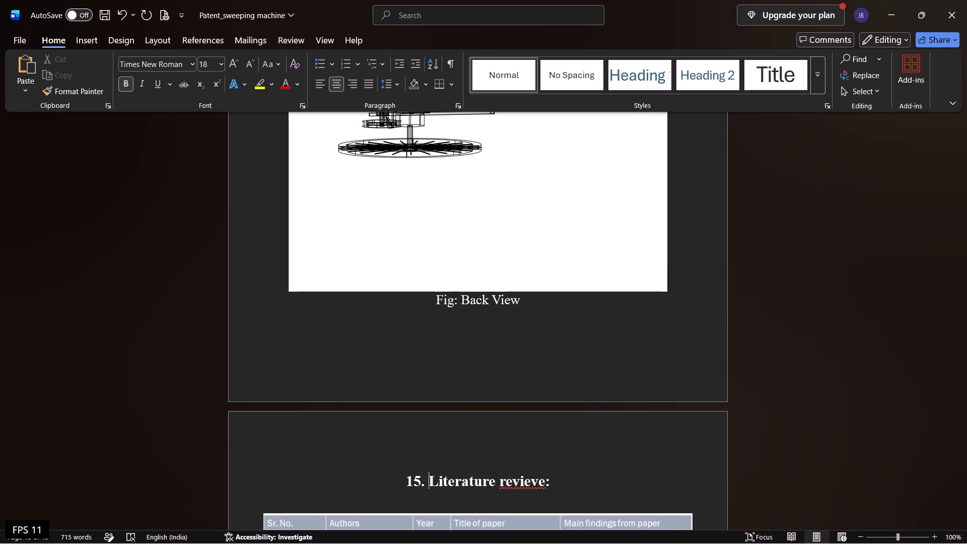
key("Left")
key("Right")
key("Return")
key("Return")
key("Return")
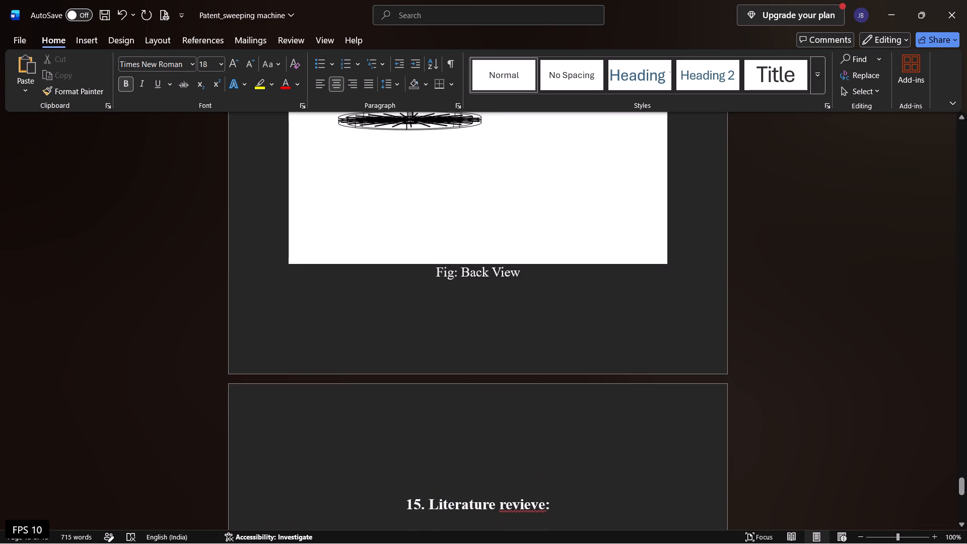
key("Up")
key("Up")
key("Up")
key("Down")
Copy the Right drawing from Arbaj patent design and paste it on the empty line above "15. Literature revieve" in Patent_sweeping machine.
key("alt+Tab")
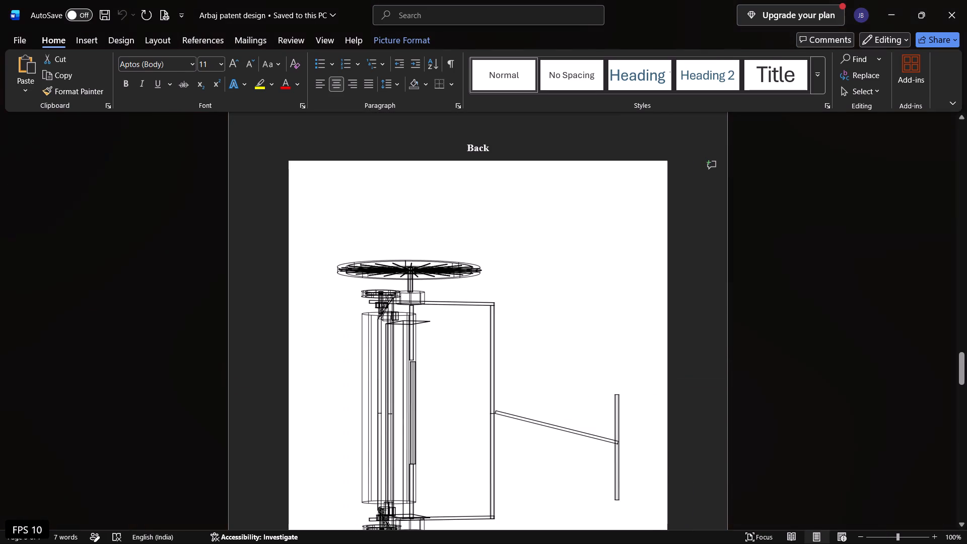
scroll(629, 469, "down", 3)
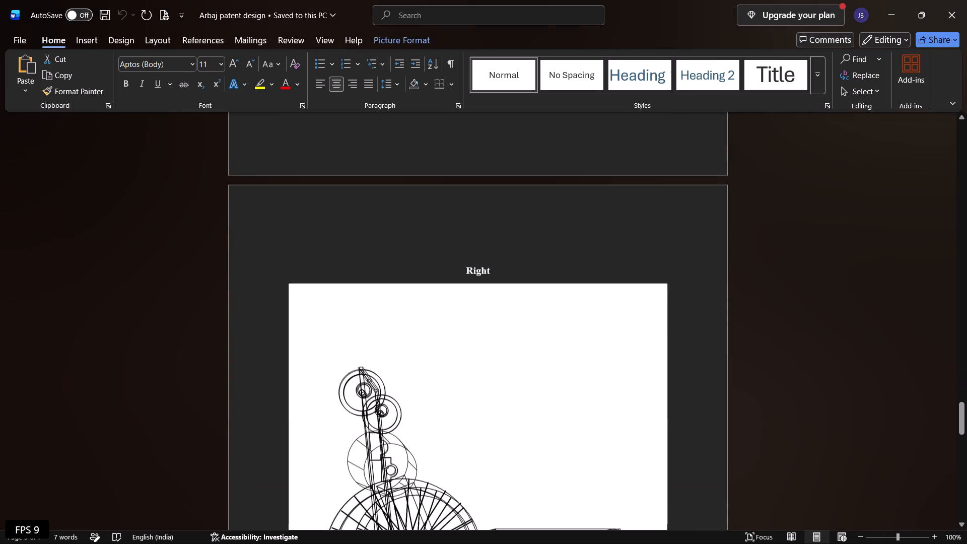
scroll(629, 469, "down", 1)
left_click(505, 416)
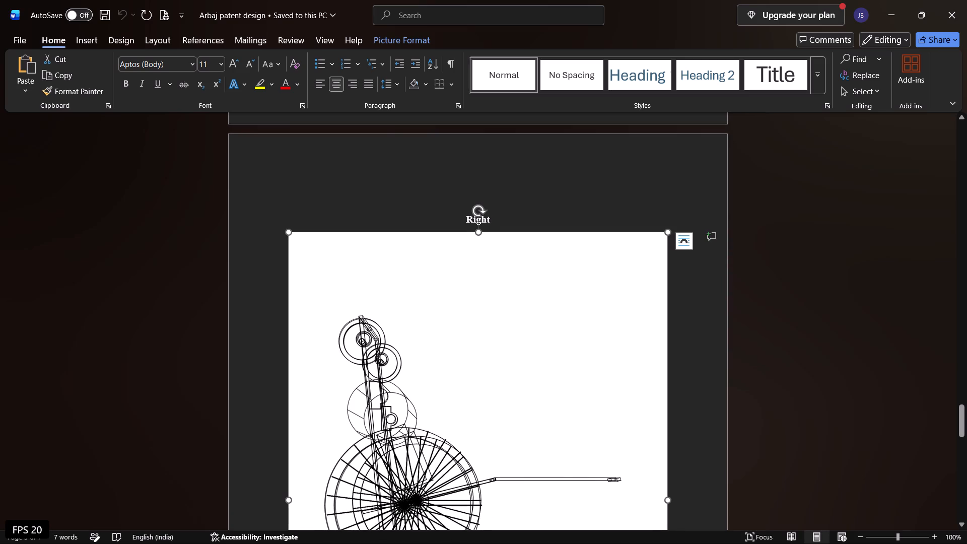
key("ctrl+c")
key("alt+Tab")
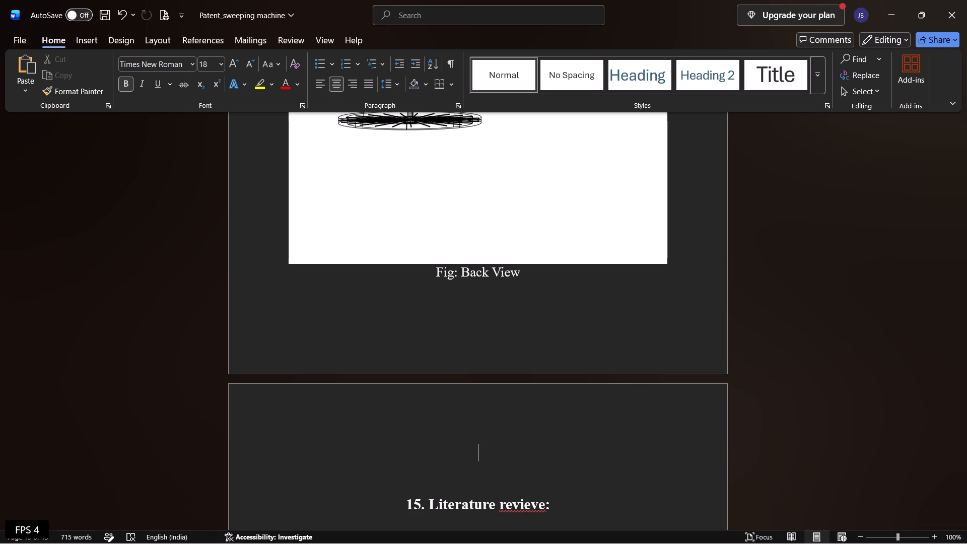
key("ctrl+v")
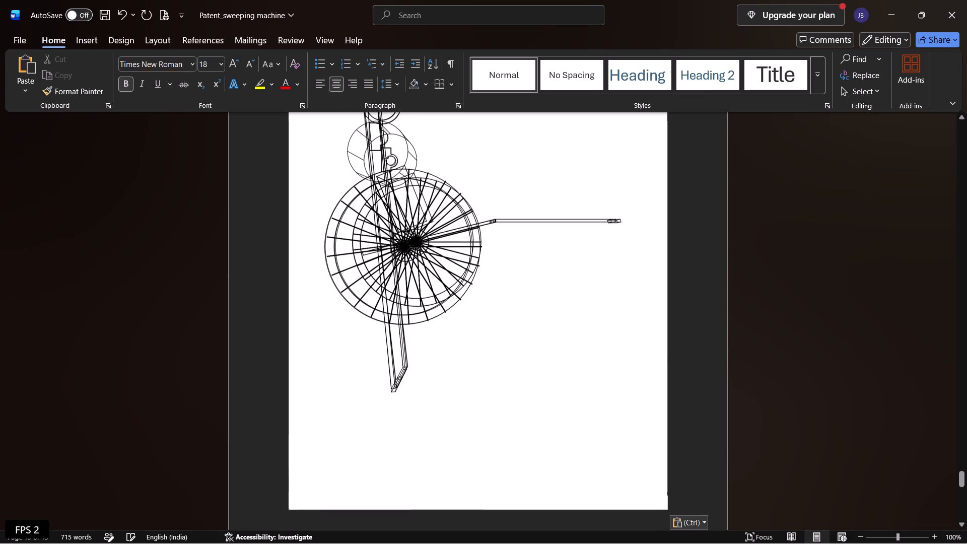
Set the pasted Right drawing's text wrapping to Square.
left_click(546, 288)
scroll(594, 222, "up", 1)
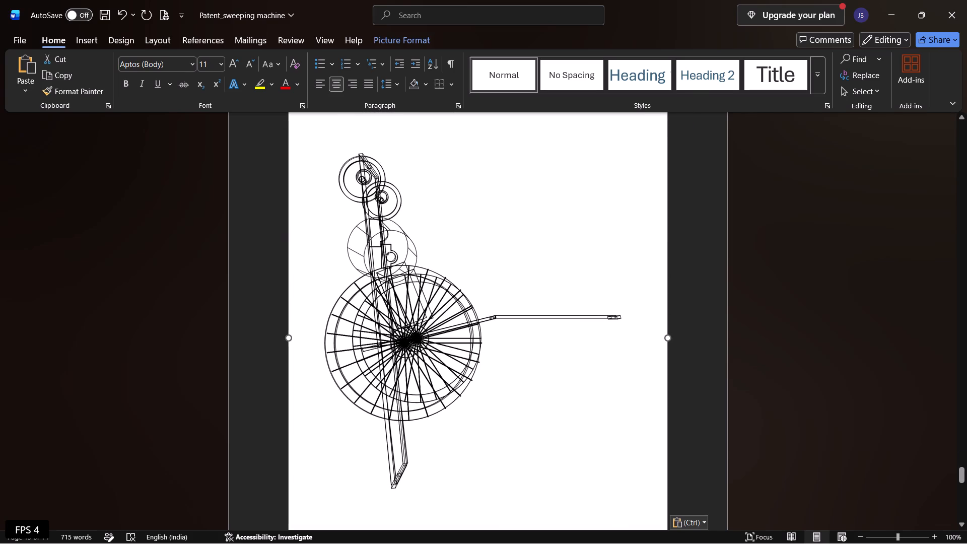
left_click(682, 128)
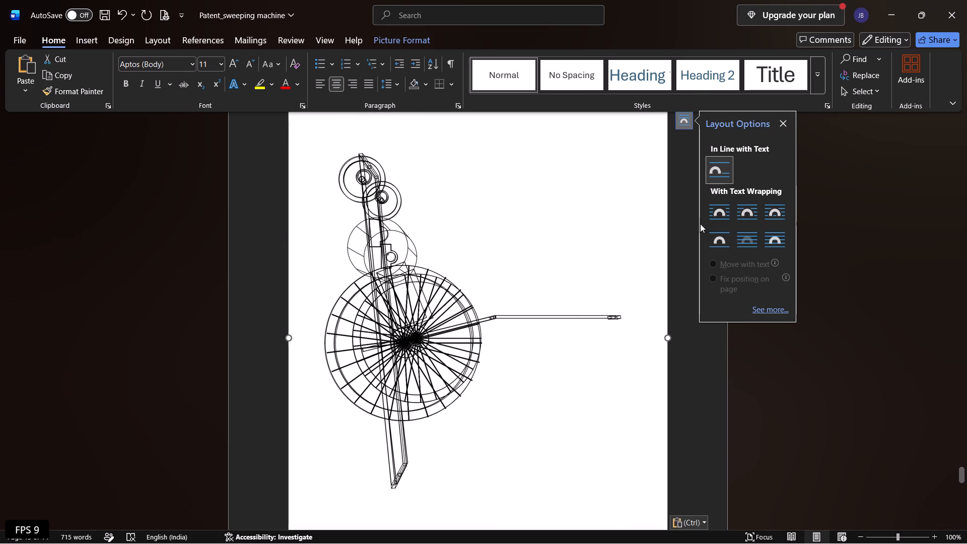
left_click(707, 222)
Enter the caption "Fig: Right Side View" directly below the Right drawing.
scroll(562, 283, "down", 2)
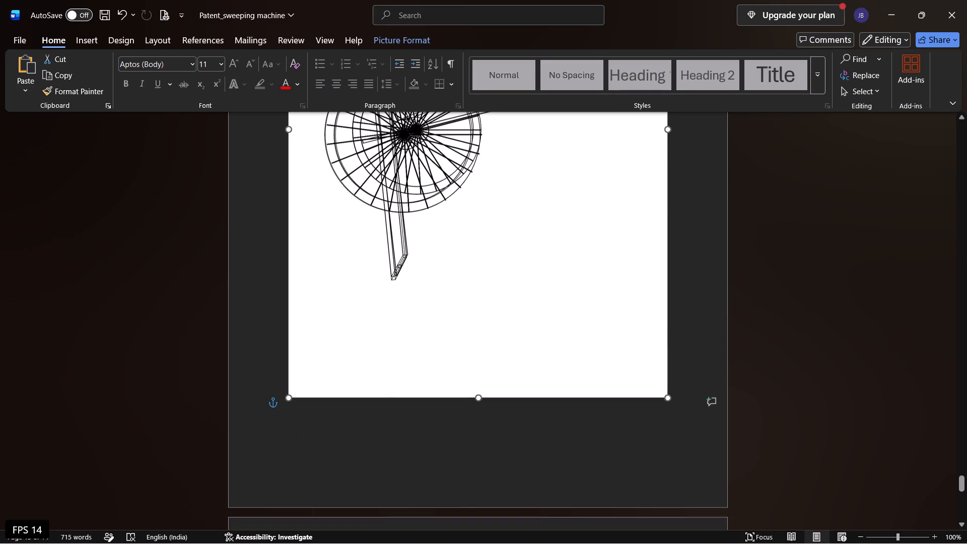
left_click(485, 420)
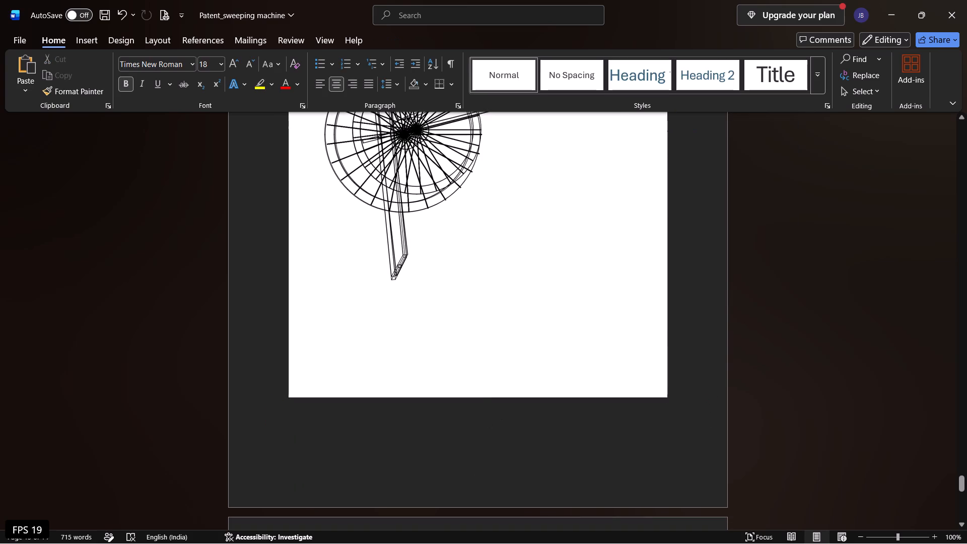
type("Fig:")
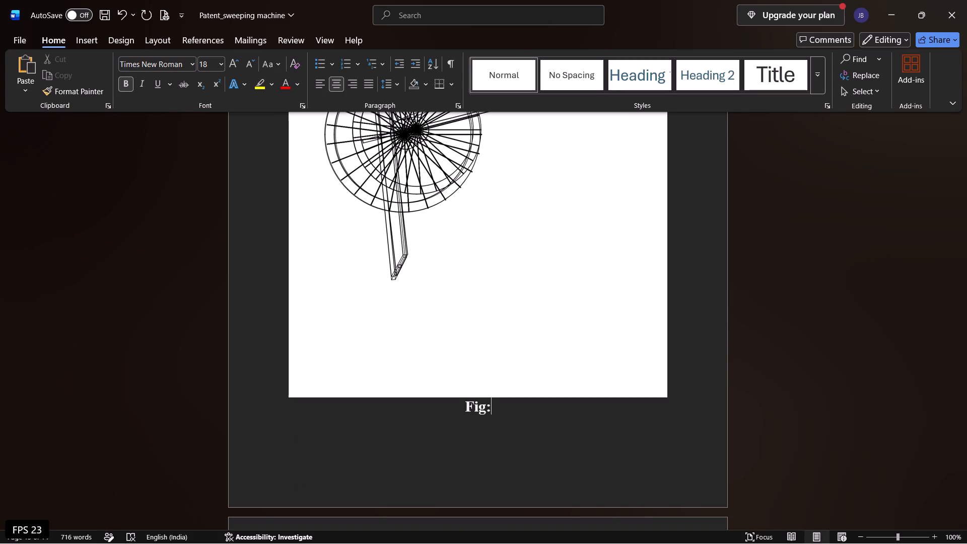
key("space")
type("Right")
key("space")
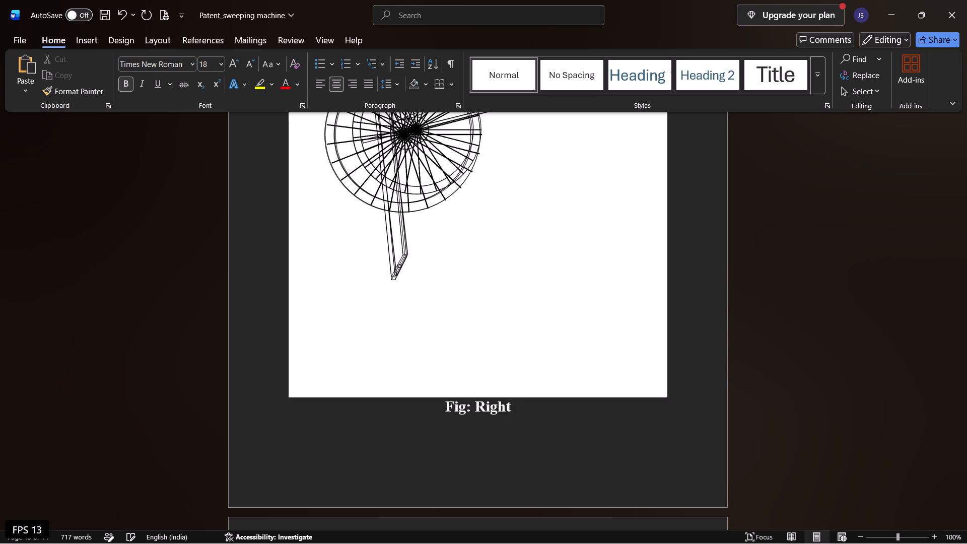
type("Sidr")
key("space")
key("BackSpace")
key("BackSpace")
type("r")
key("space")
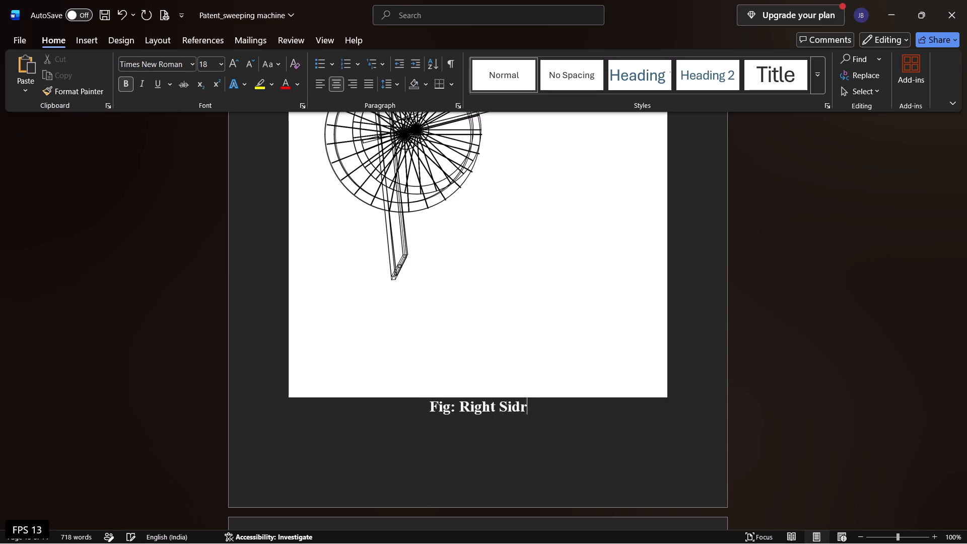
key("BackSpace")
key("BackSpace")
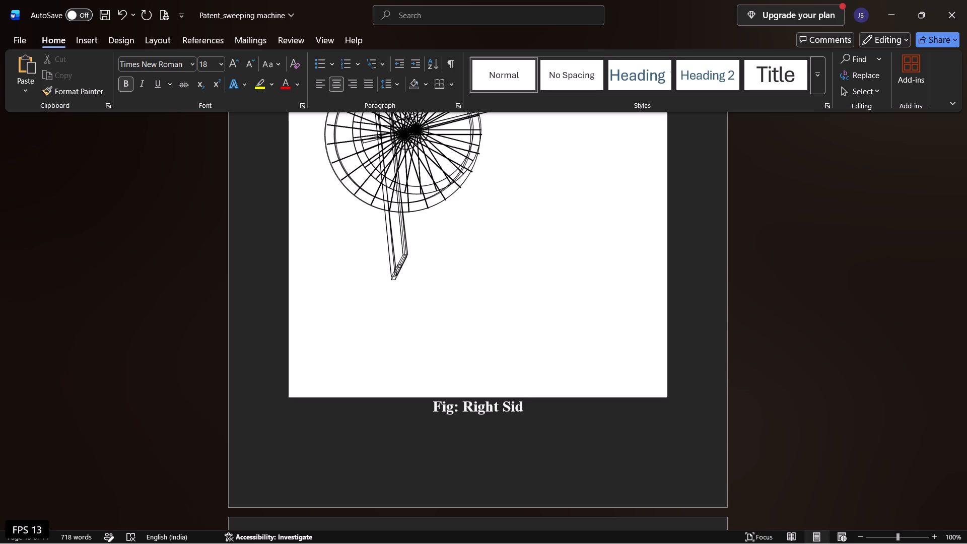
type("e")
key("space")
type("View")
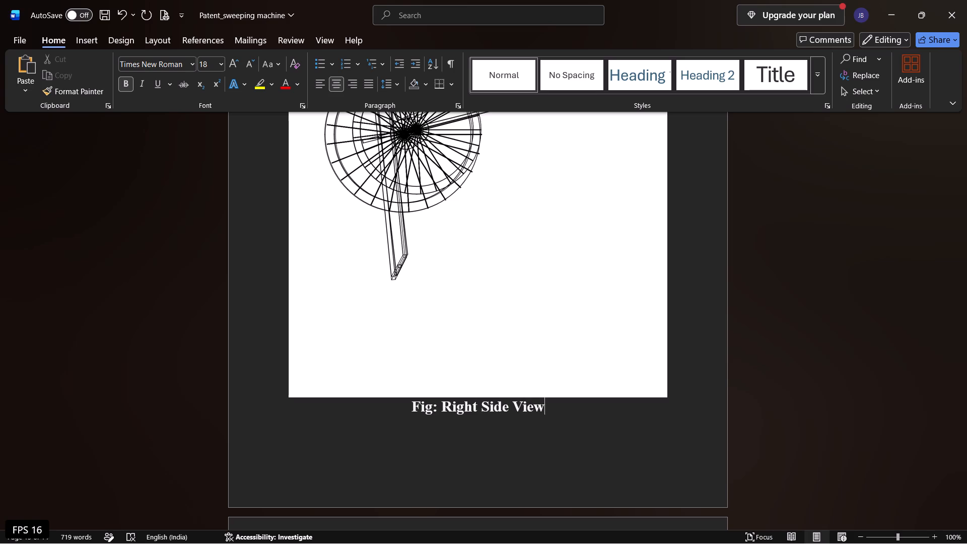
Turn off bold on the "Fig: Right Side View" caption and set its font size to 16.
left_click(559, 399)
left_click_drag(559, 399, 425, 400)
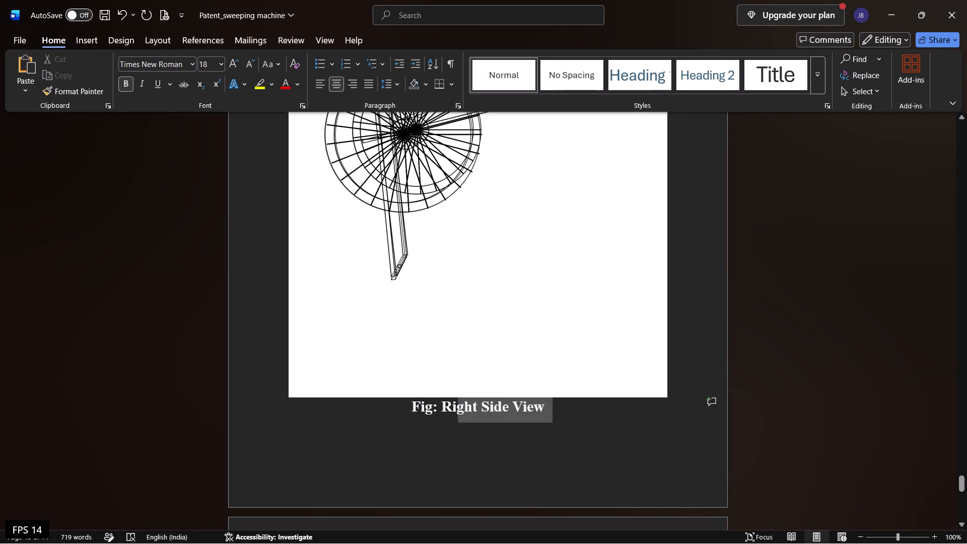
left_click_drag(425, 400, 372, 397)
left_click(378, 376)
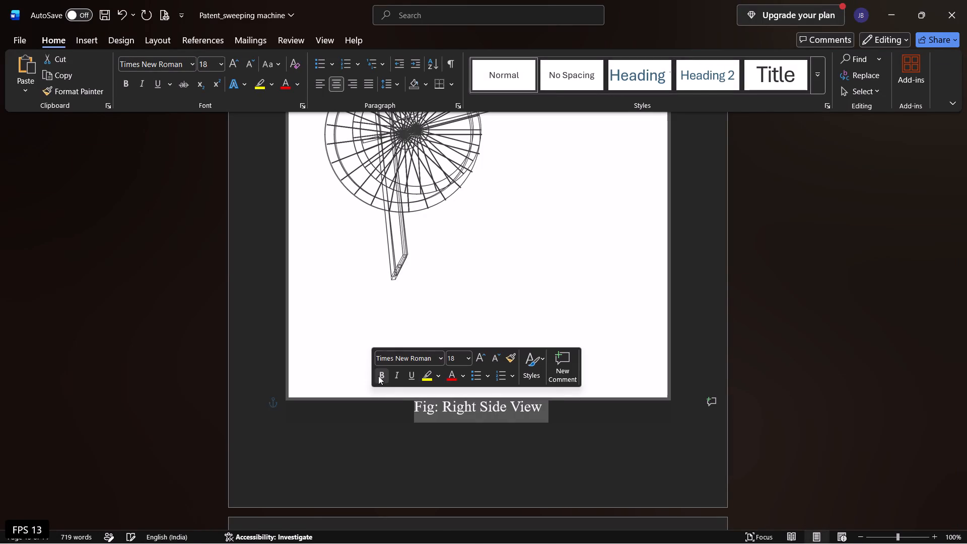
left_click(468, 358)
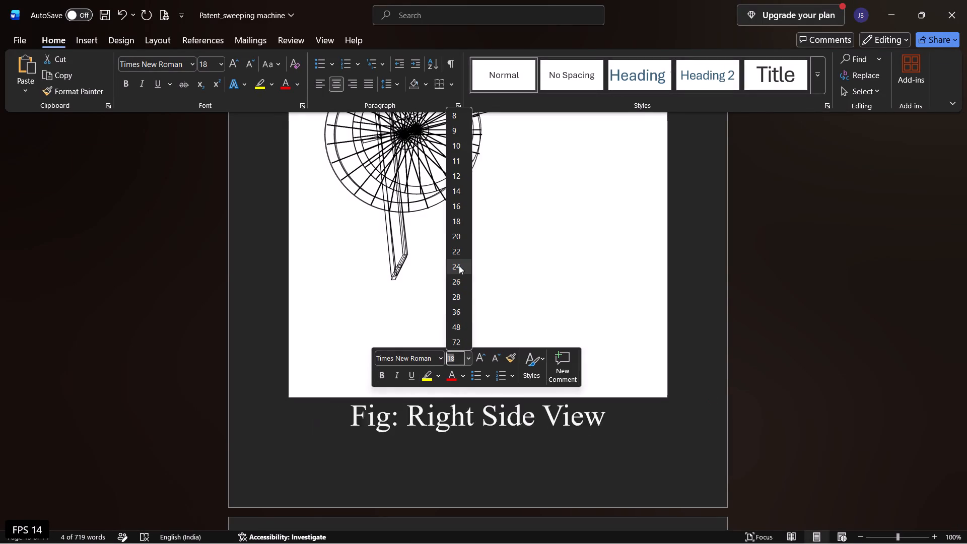
left_click(458, 207)
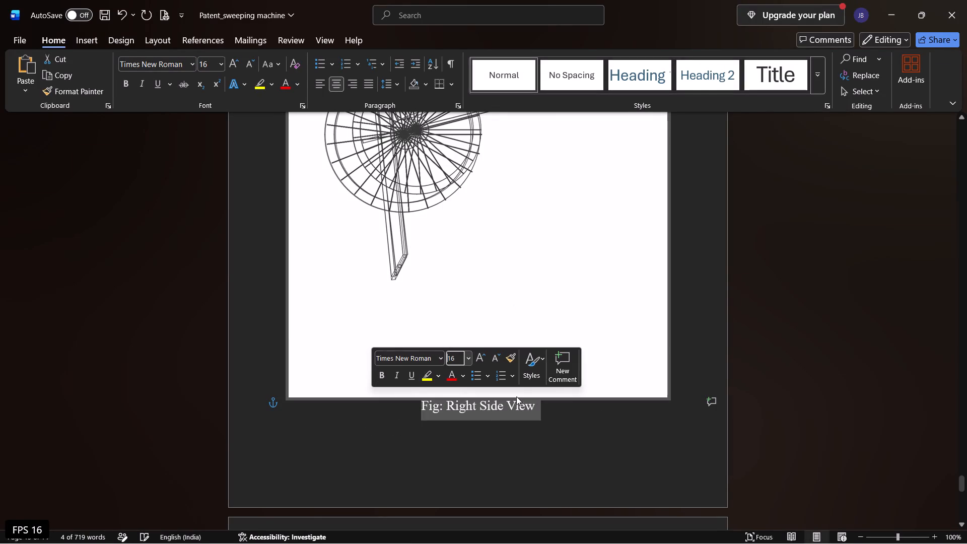
Insert two empty lines above the "15. Literature revieve" heading and add a space on the first one.
scroll(487, 416, "down", 2)
left_click(443, 307)
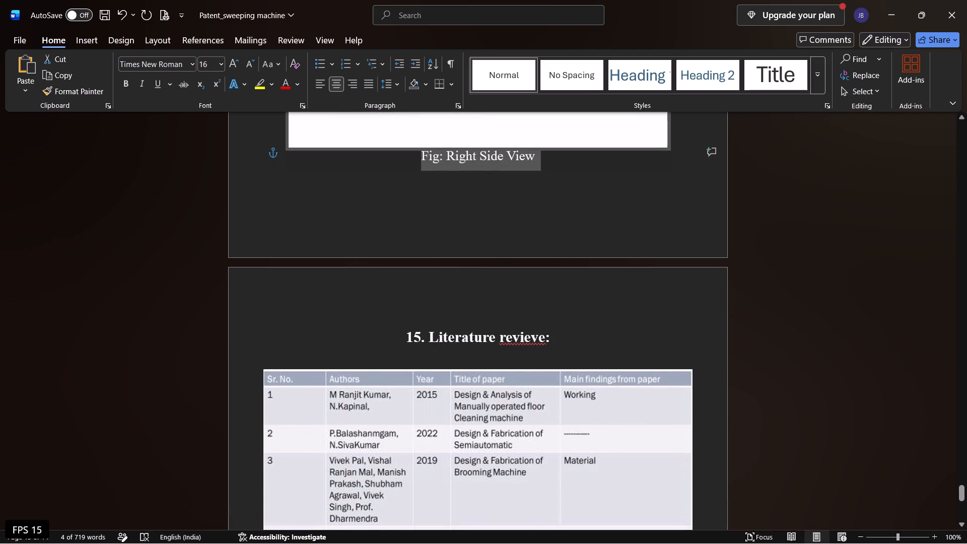
key("Up")
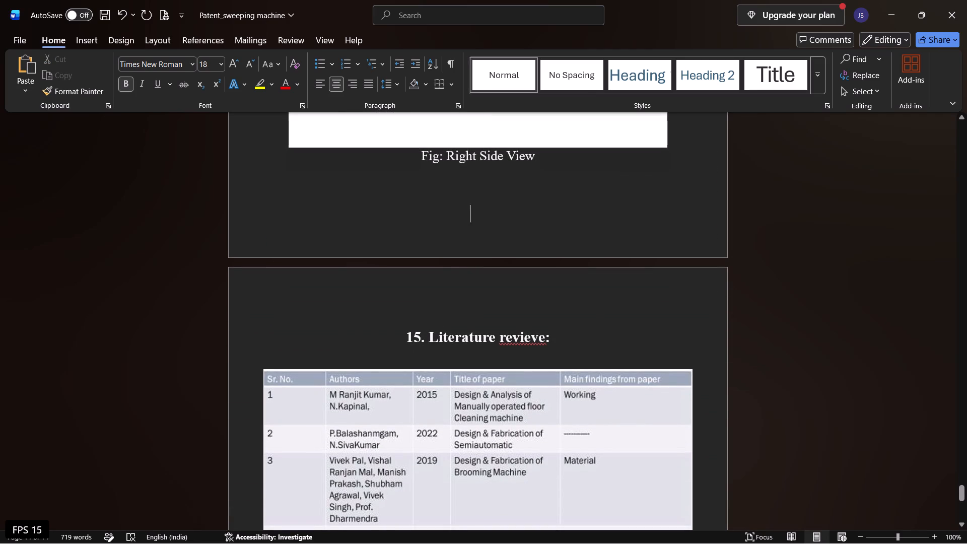
key("Down")
key("Left")
key("Left")
key("Left")
key("Left")
key("Left")
key("Left")
key("Return")
key("Return")
key("Up")
key("Up")
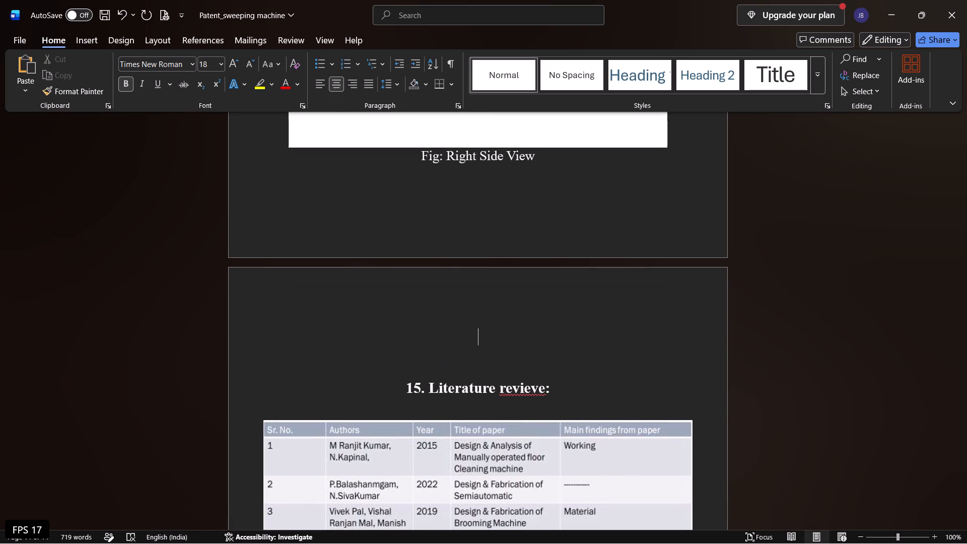
key("space")
Copy the Left drawing from Arbaj patent design and paste it on the new line above "15. Literature revieve" in Patent_sweeping machine.
key("alt+Tab")
scroll(475, 308, "down", 2)
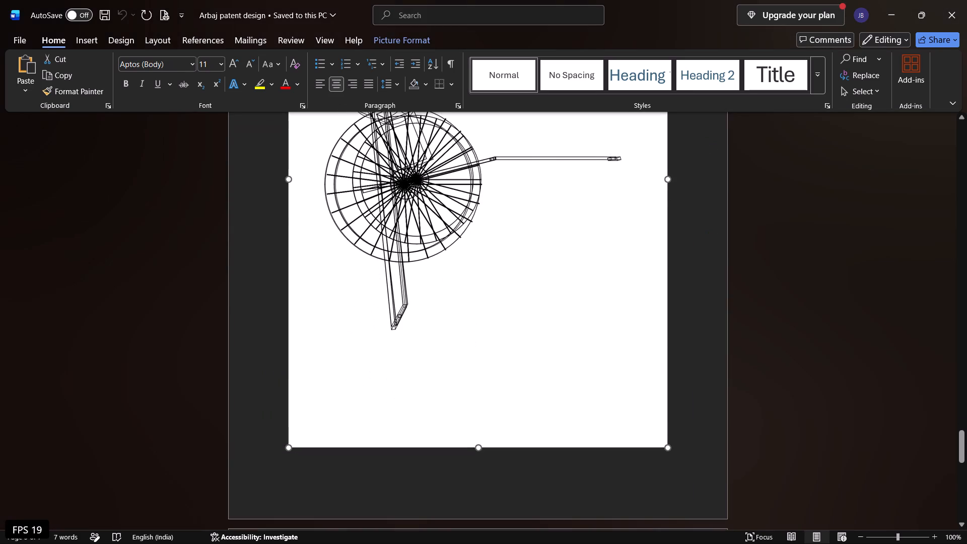
scroll(475, 308, "down", 3)
left_click(484, 364)
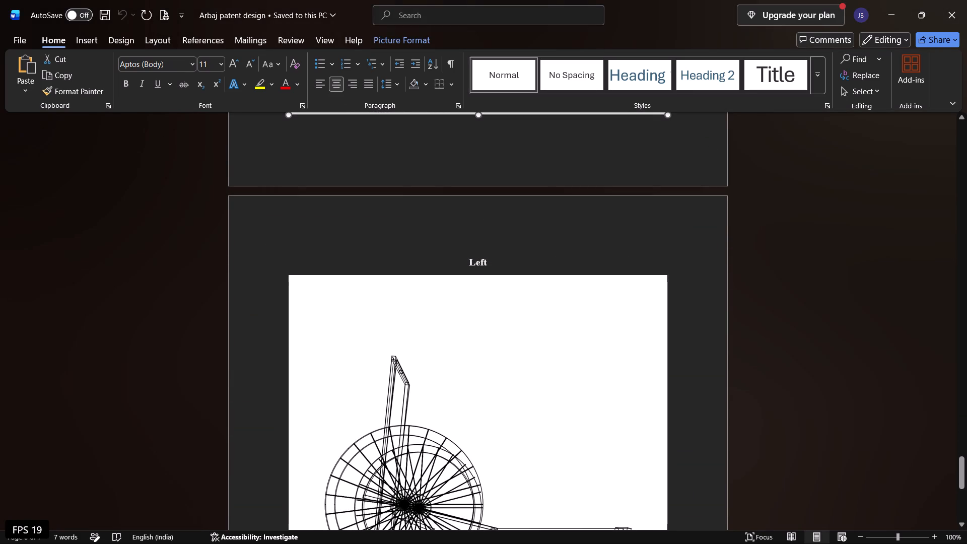
key("ctrl+c")
key("alt+Tab")
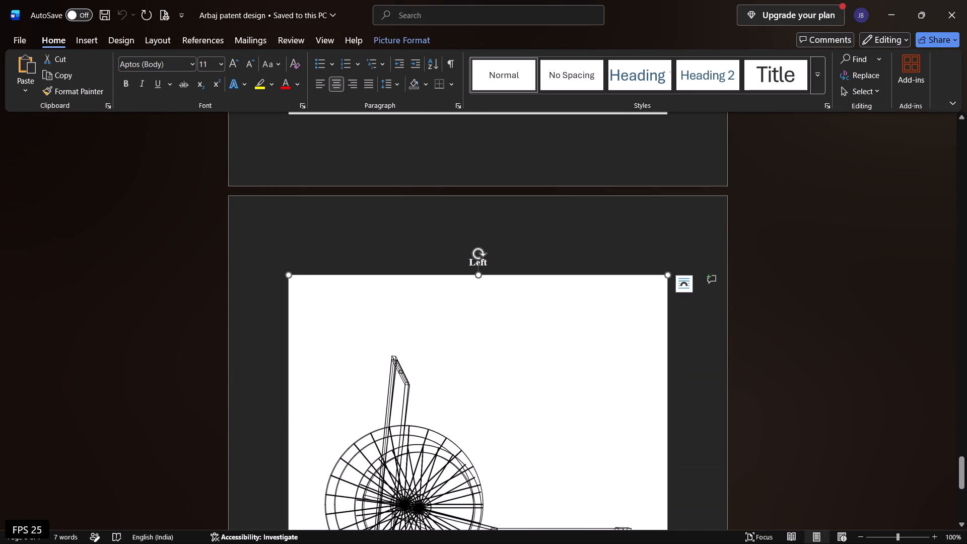
key("ctrl+v")
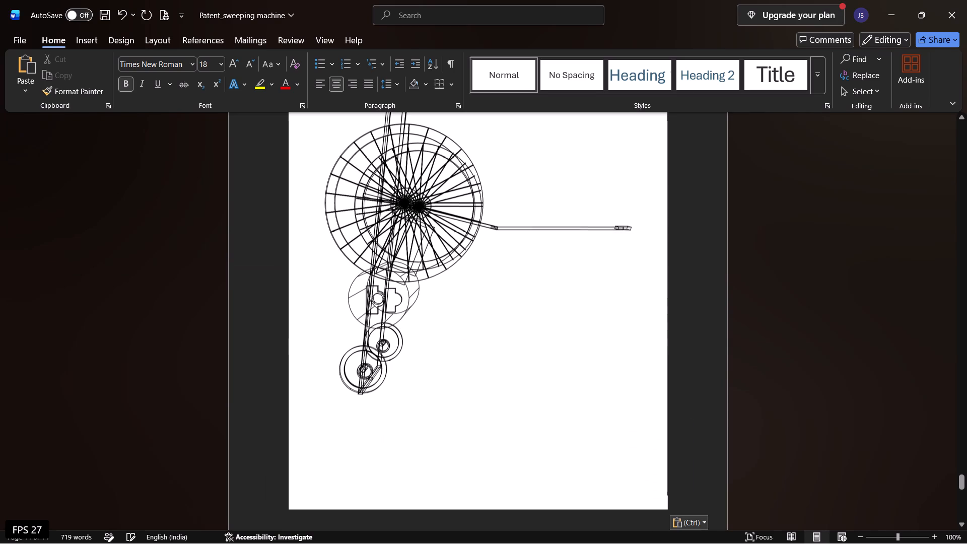
Set the pasted Left drawing's text wrapping to Square.
left_click(541, 307)
left_click(686, 124)
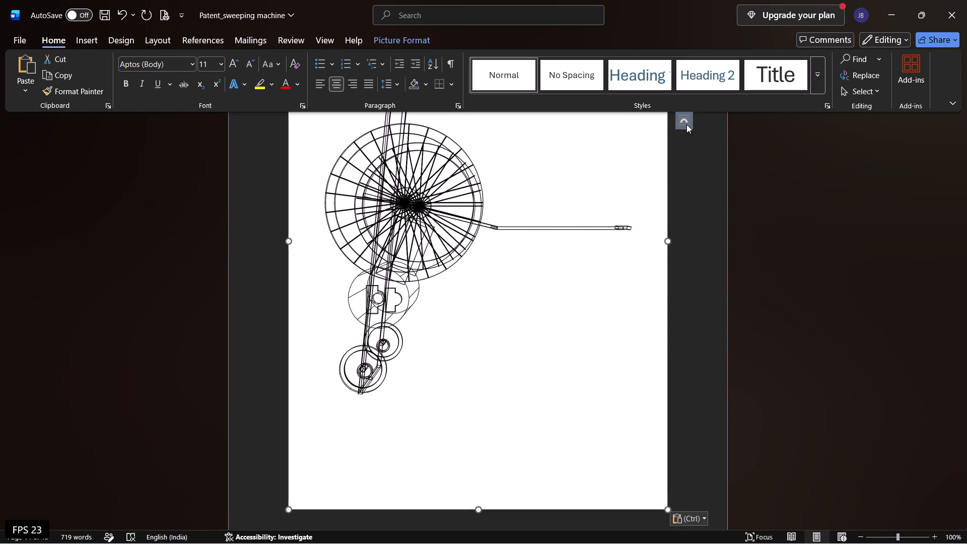
left_click(722, 207)
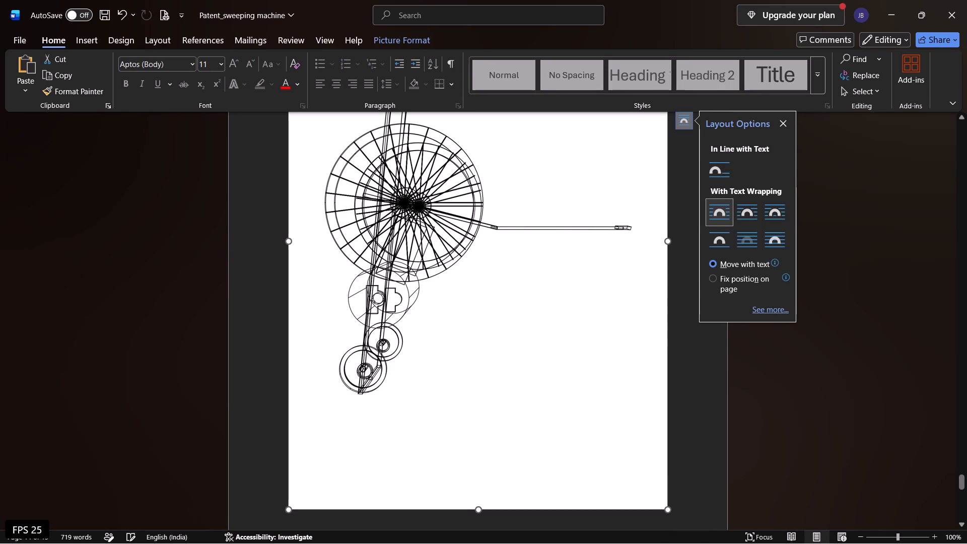
Enter the caption "Fig: Left Side View" directly below the Left drawing.
scroll(544, 367, "down", 1)
left_click(509, 354)
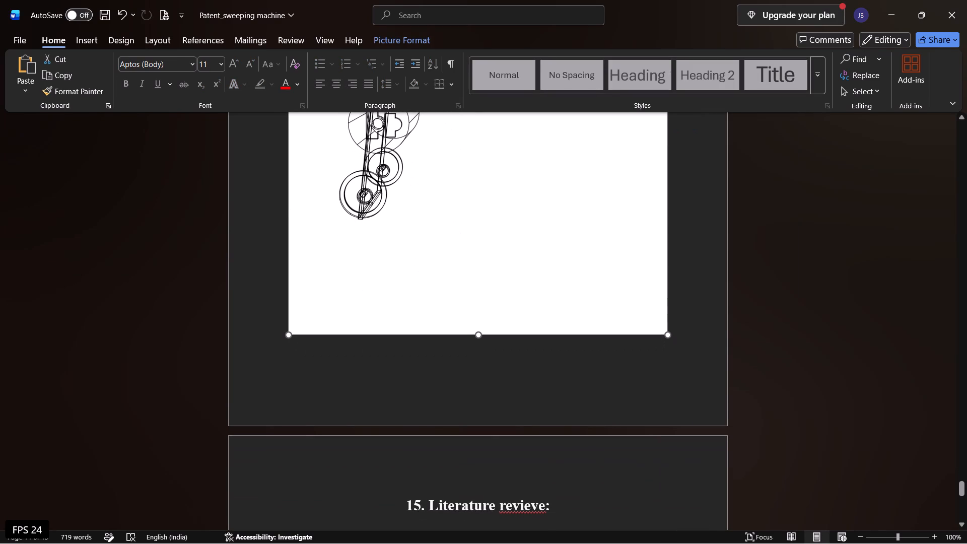
type("Fi")
type("g:")
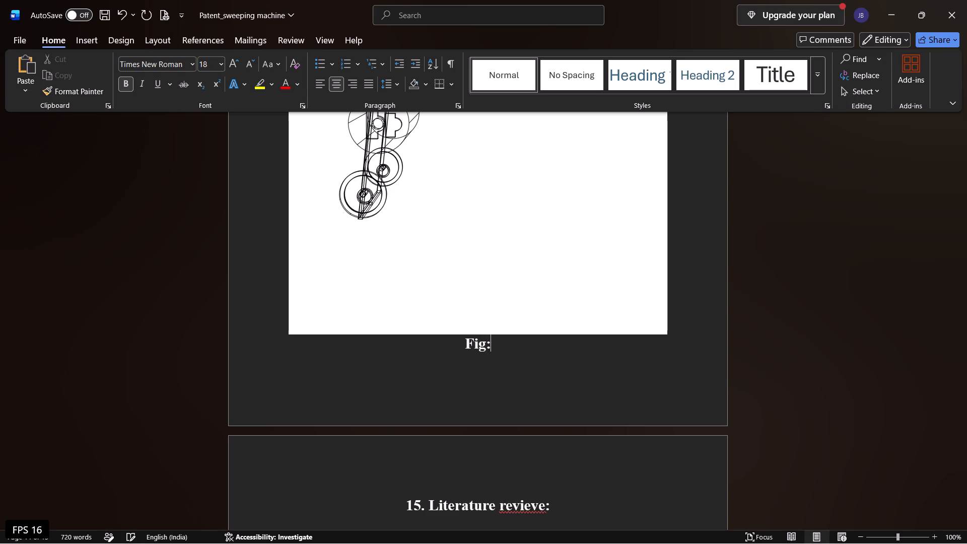
Complete the caption below the Left drawing with the text "Left Side View" after "Fig:".
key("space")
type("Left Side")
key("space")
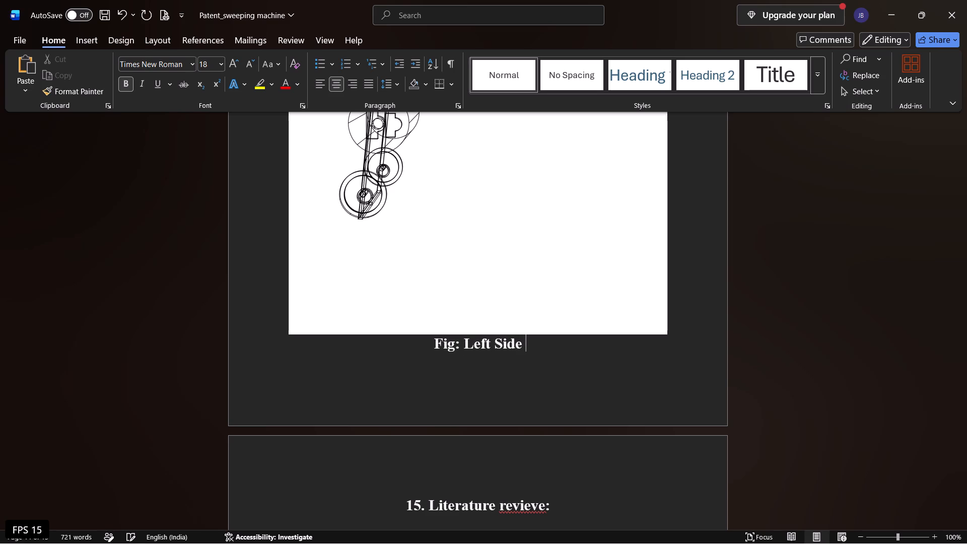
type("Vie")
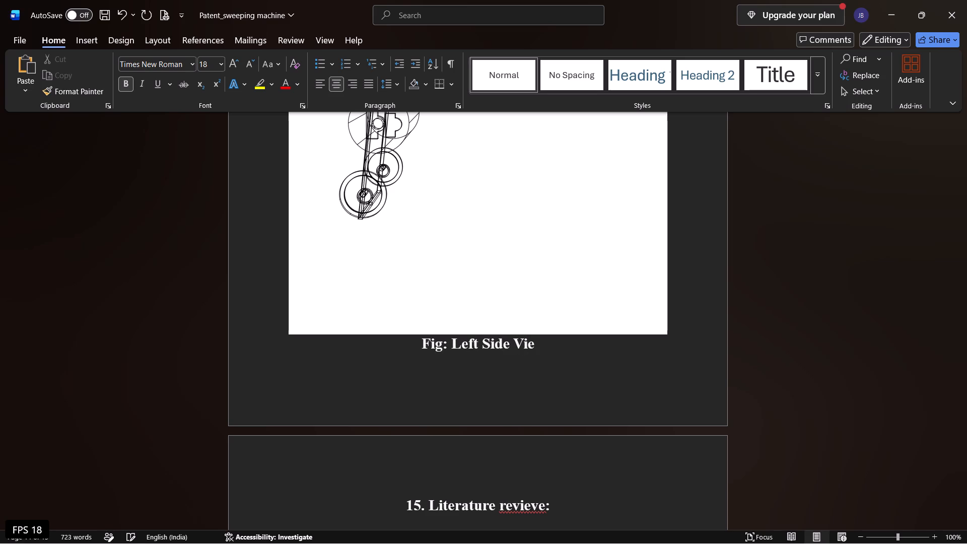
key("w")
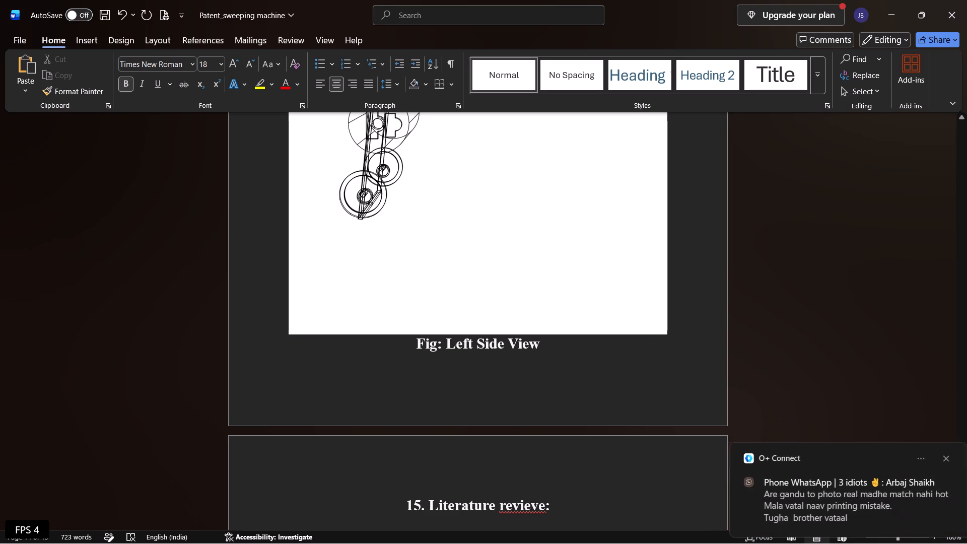
Remove the bold from the "Fig: Left Side View" caption and set its font size to 16.
left_click_drag(412, 347, 587, 353)
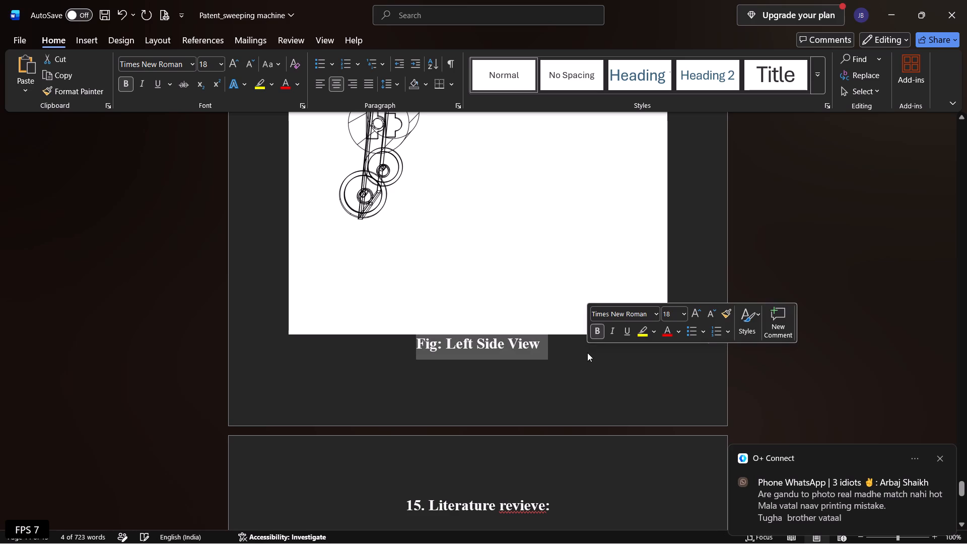
left_click(593, 337)
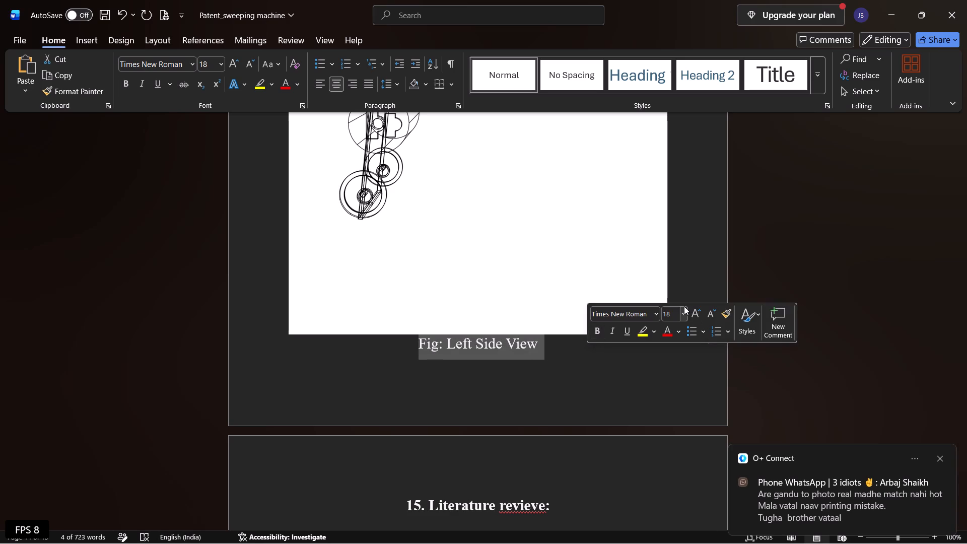
left_click(686, 320)
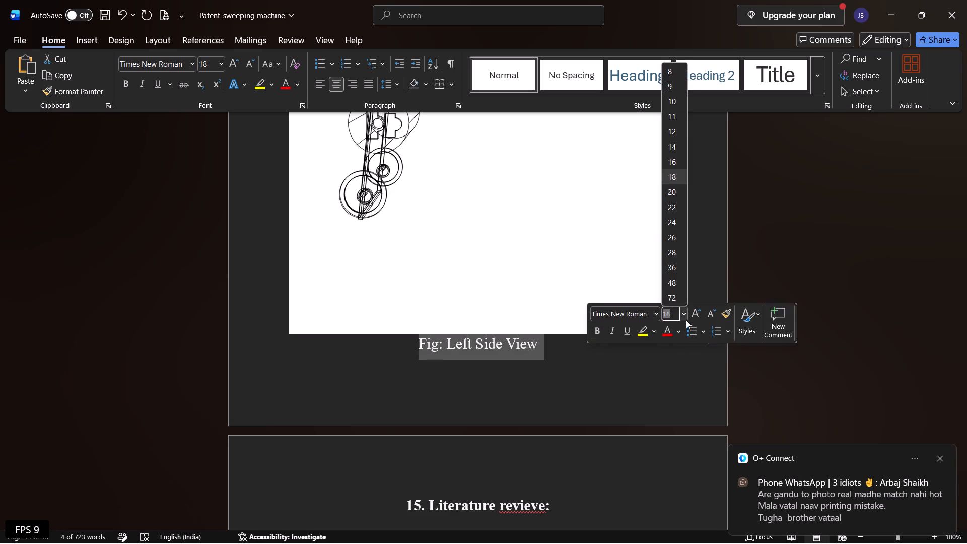
left_click(672, 164)
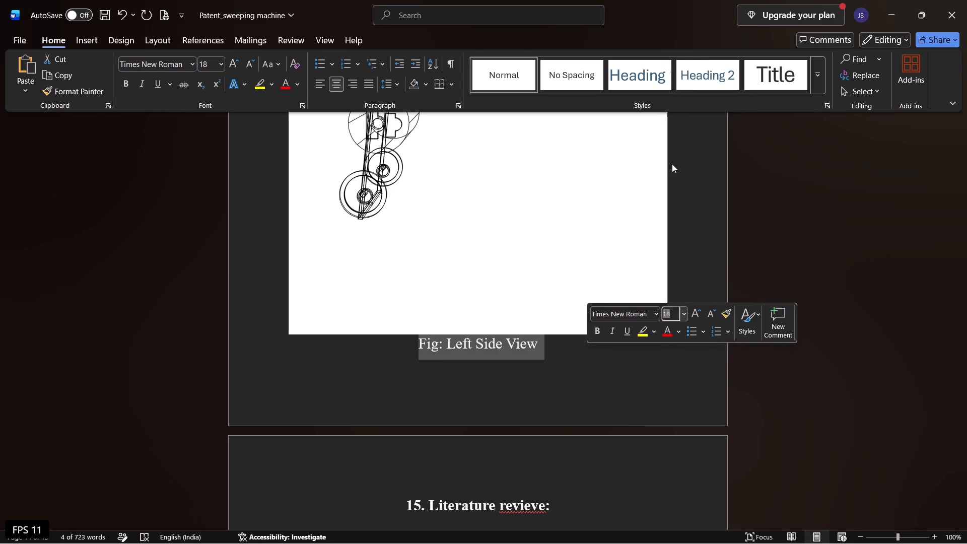
left_click(568, 329)
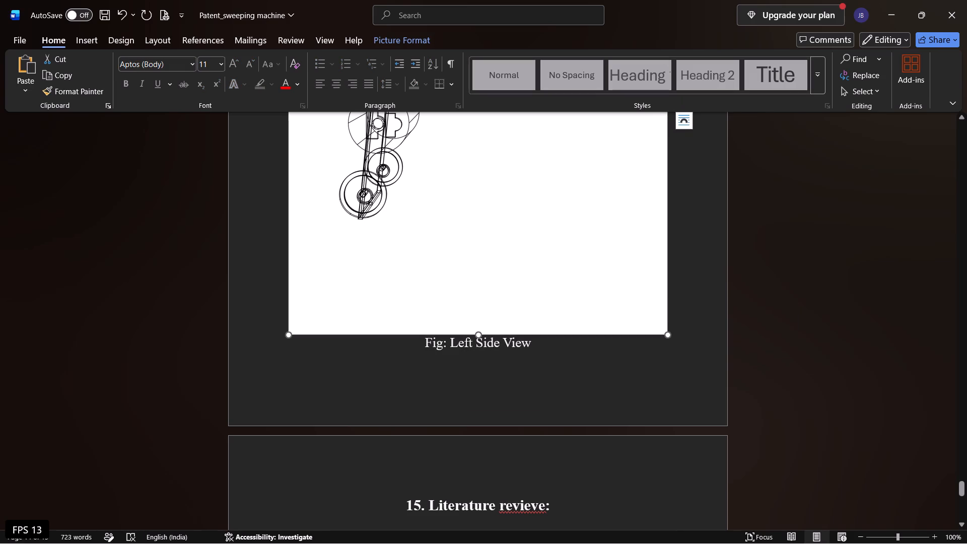
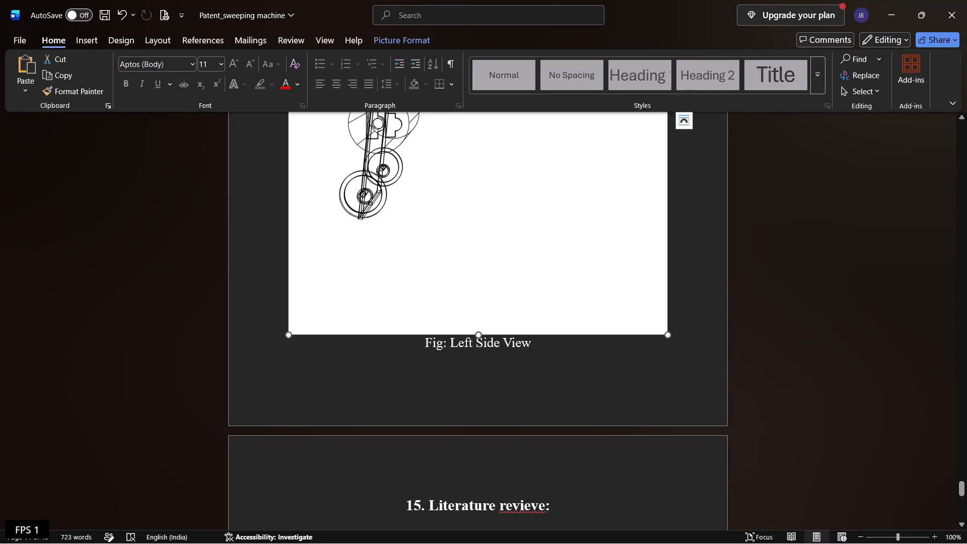
Insert two empty lines directly above the "15. Literature revieve" heading and place the cursor on the first one.
left_click(429, 483)
key("Left")
key("Left")
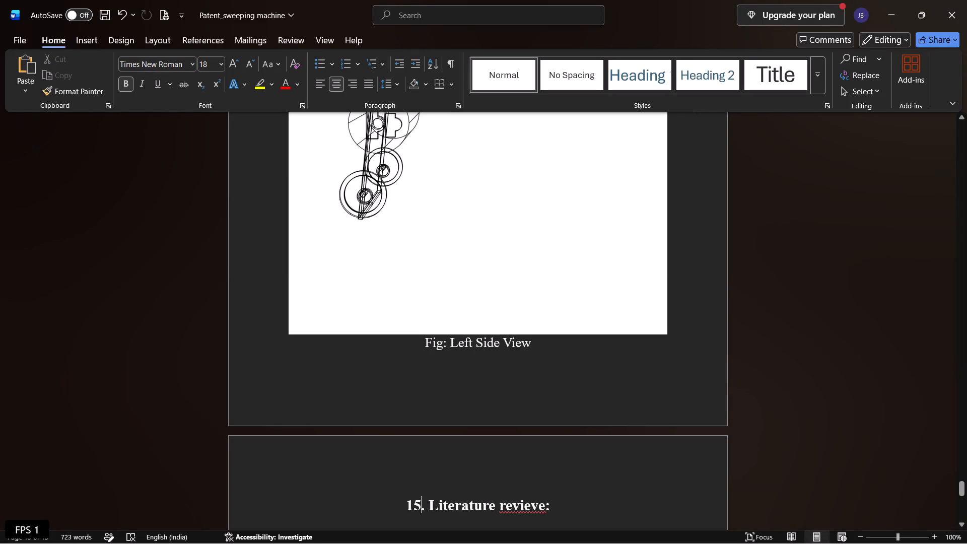
key("Left")
key("Left")
key("Return")
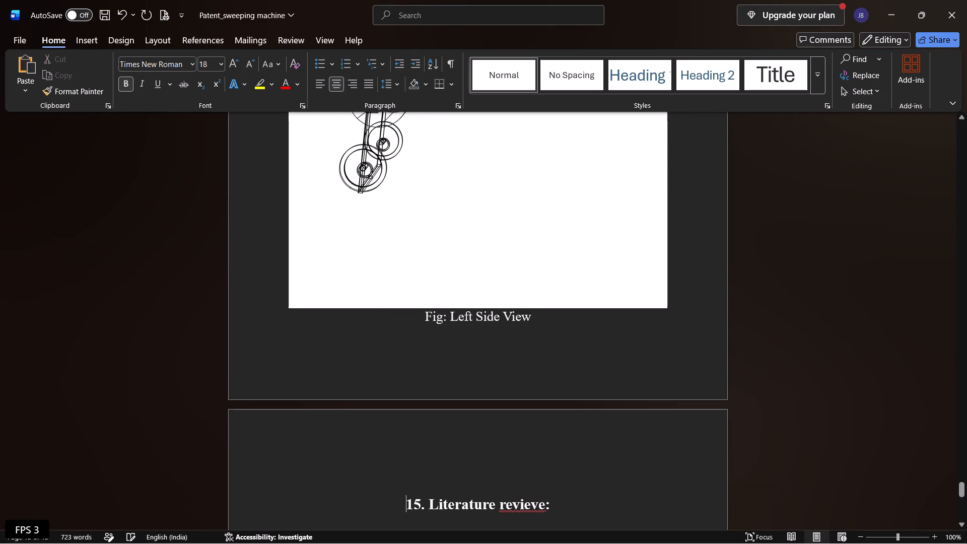
key("Return")
key("Up")
key("Up")
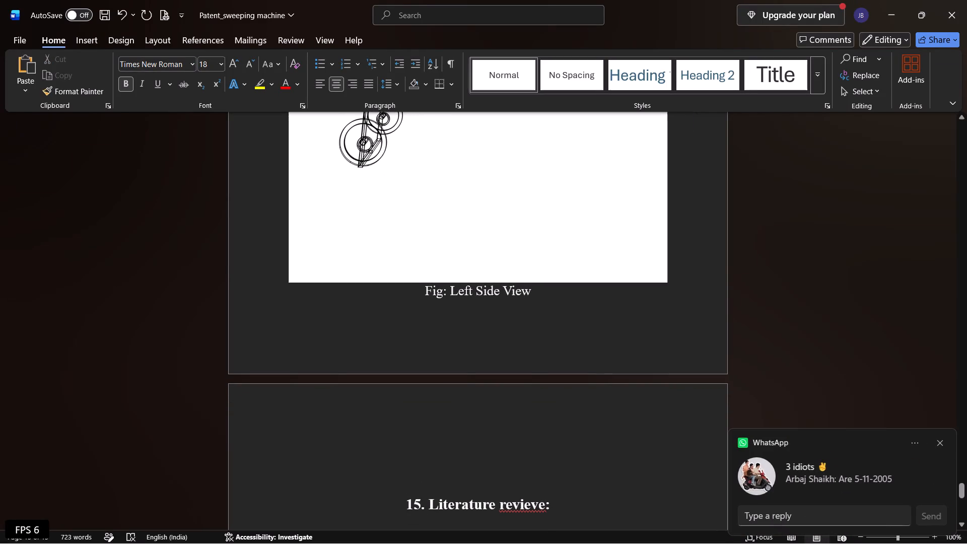
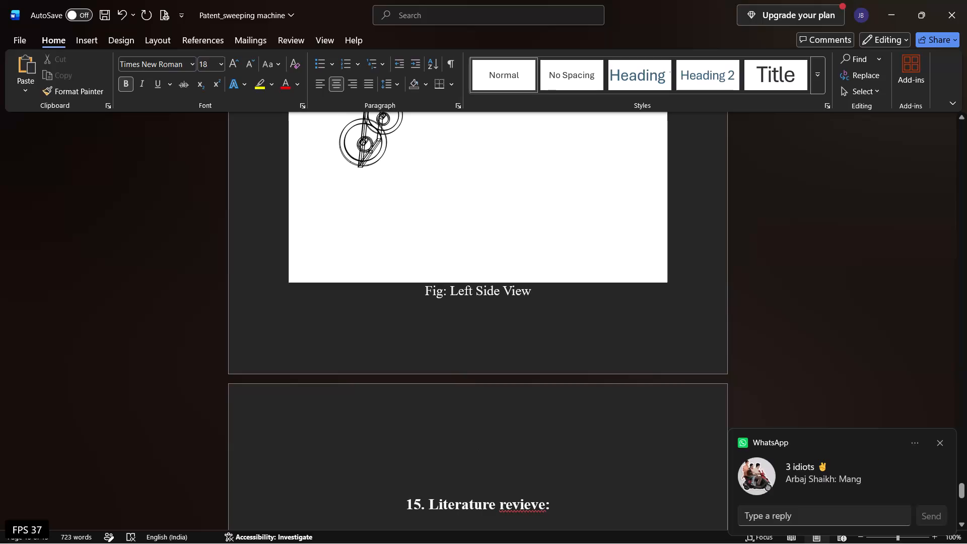
Place the text cursor in the "15. Literature revieve" heading on the page after the Left Side View figure.
scroll(467, 497, "down", 1)
left_click(467, 497)
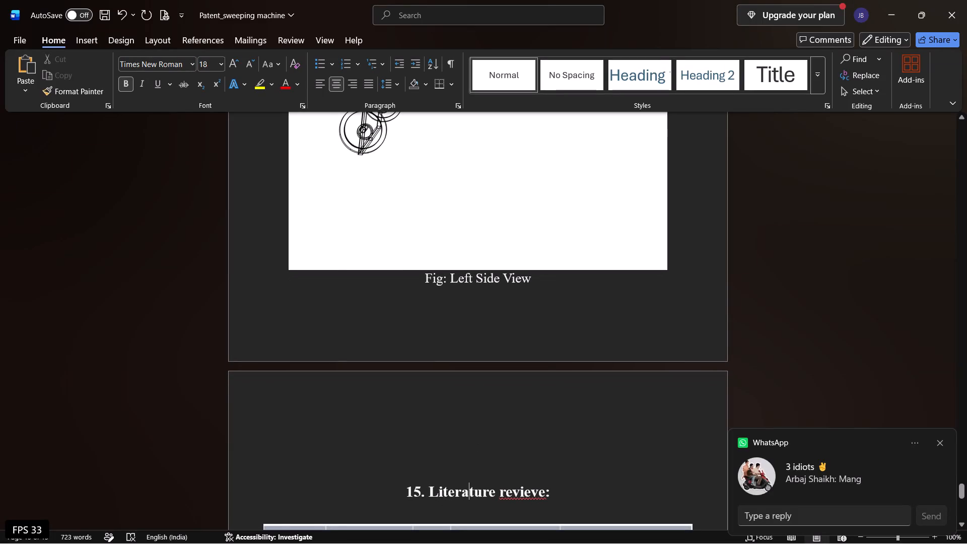
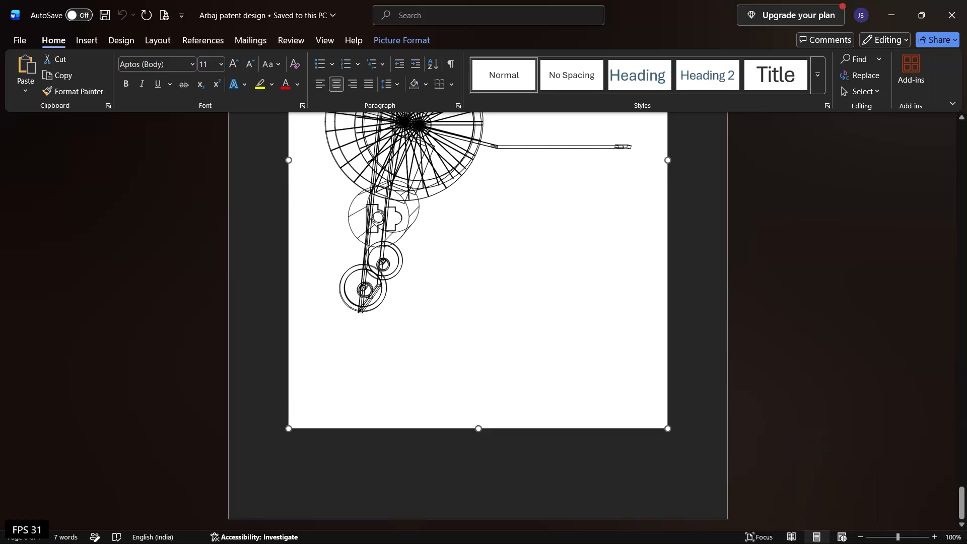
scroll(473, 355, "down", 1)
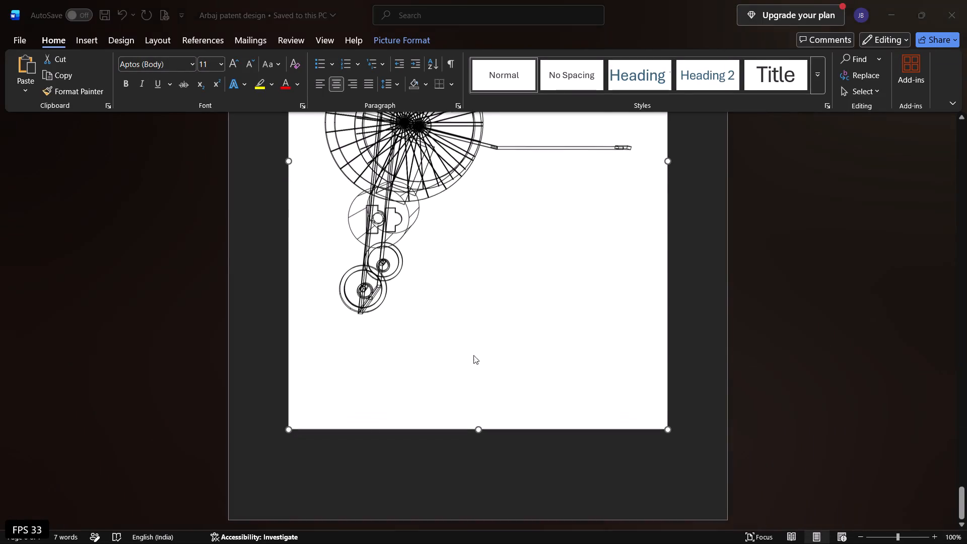
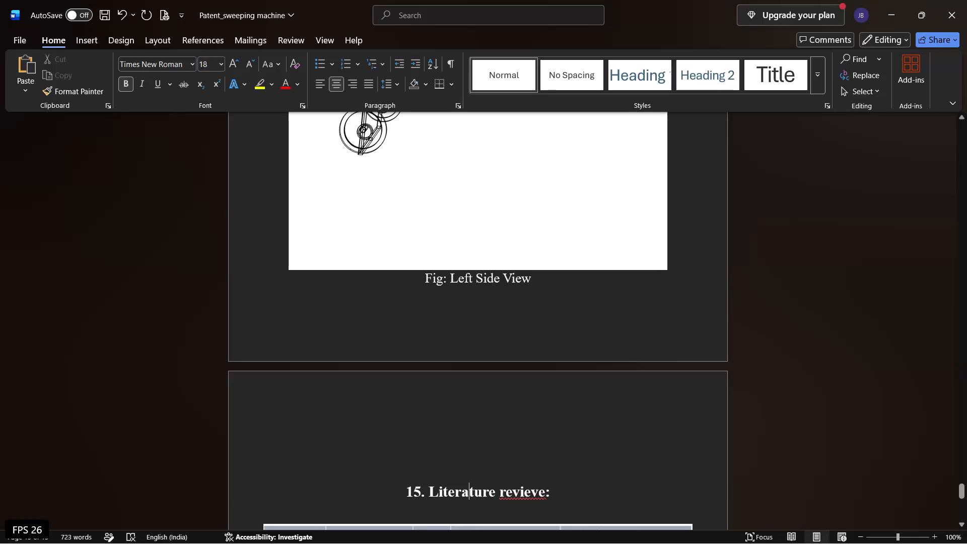
Remove the empty lines between the "Fig: Left Side View" caption and the "15. Literature revieve" heading, keeping the heading on its own line.
key("Left")
key("Left")
key("Left")
key("Left")
key("Left")
key("Left")
key("Left")
key("Left")
key("Left")
key("Left")
key("BackSpace")
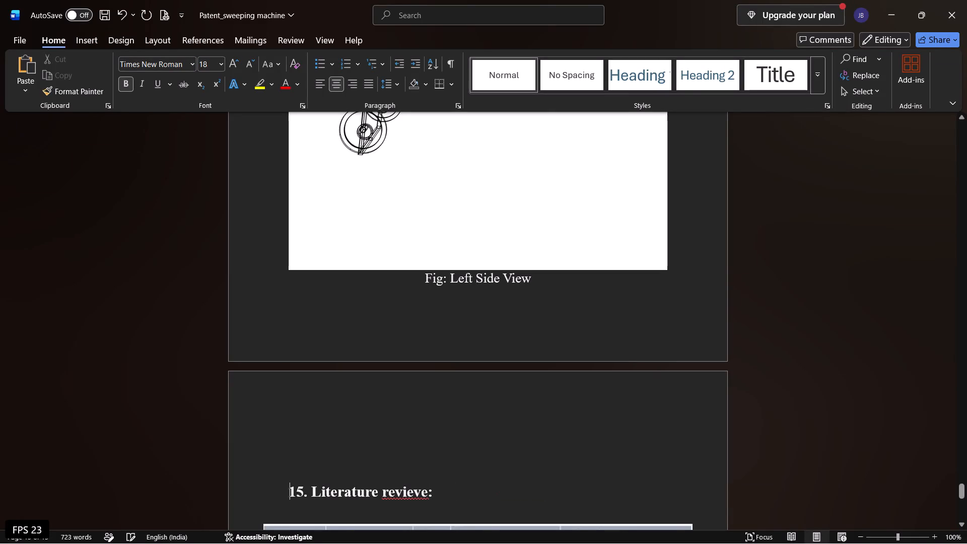
key("BackSpace")
key("BackSpace")
key("BackSpace")
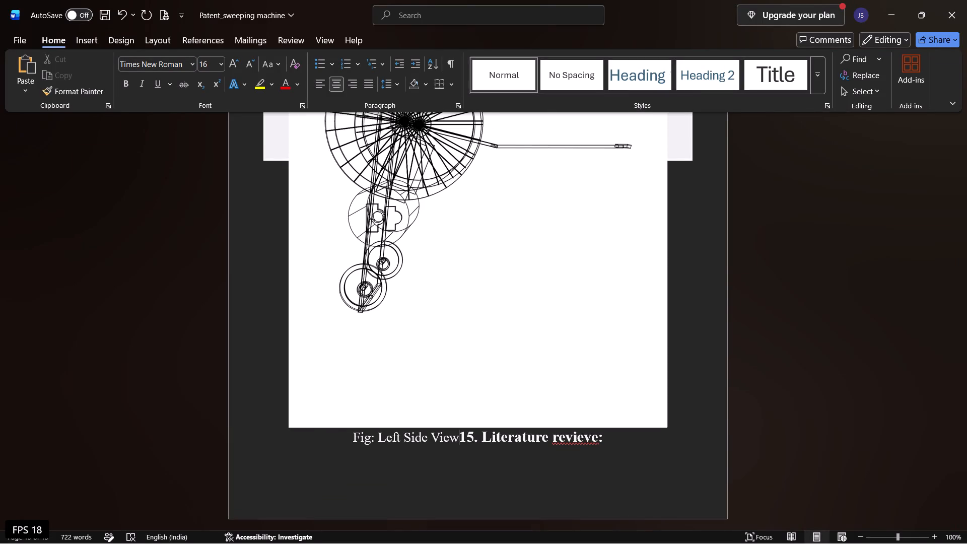
key("Return")
Review the pasted drawings and their captions between "14. Suggested Patent Drawings" and "15. Literature revieve".
scroll(603, 441, "down", 2)
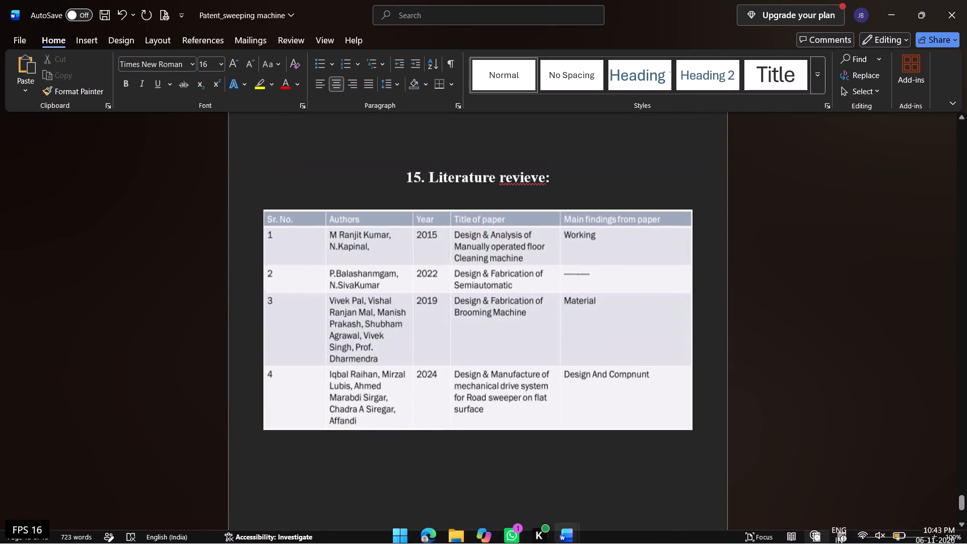
scroll(603, 441, "down", 3)
scroll(603, 441, "up", 3)
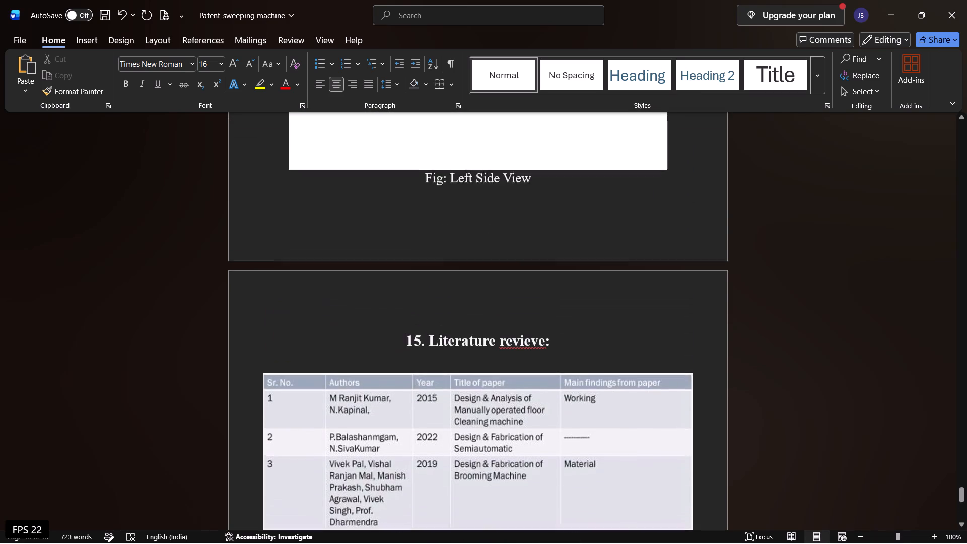
scroll(603, 441, "up", 6)
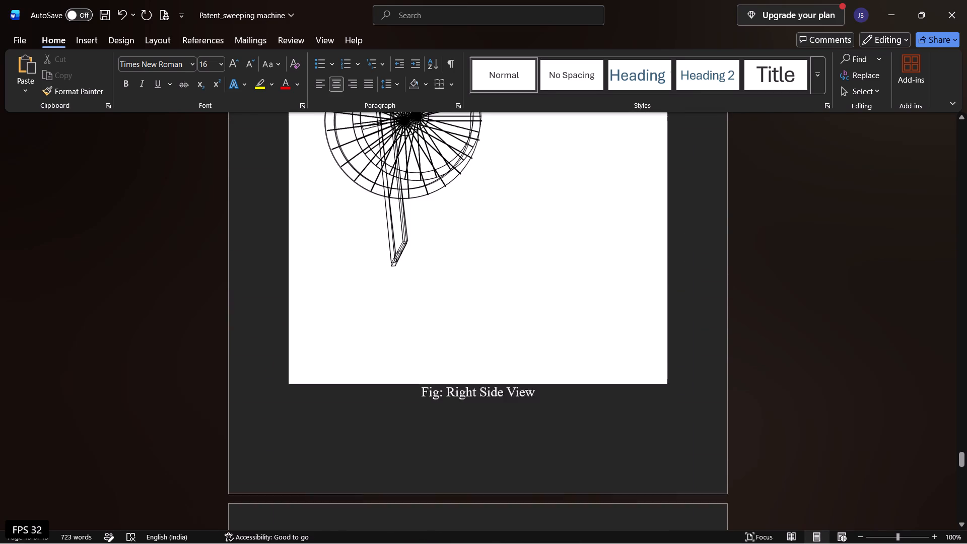
scroll(603, 441, "up", 8)
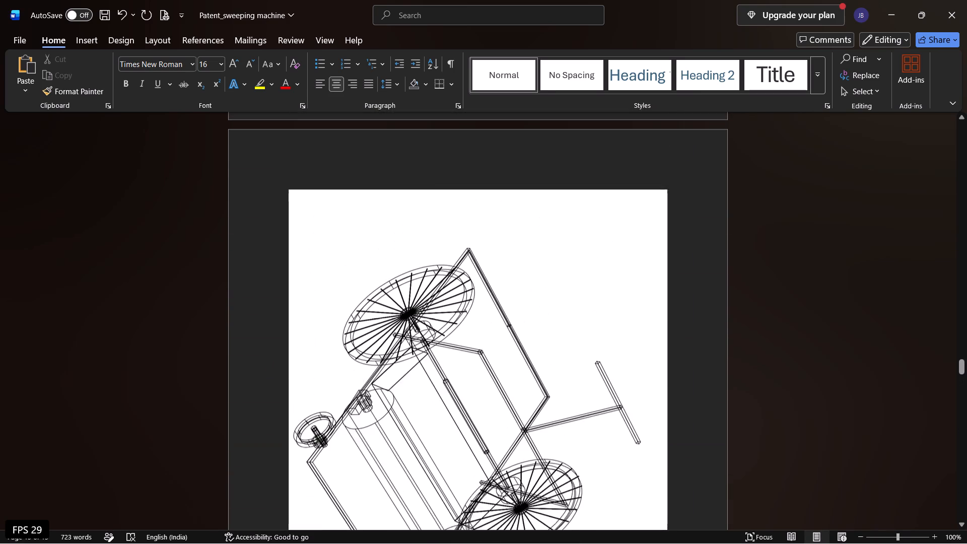
scroll(603, 441, "up", 7)
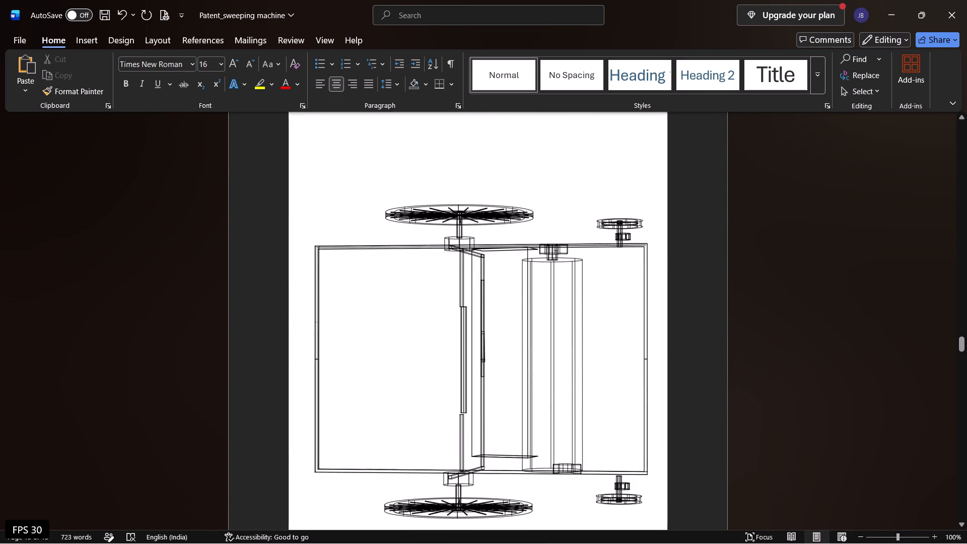
scroll(603, 441, "up", 13)
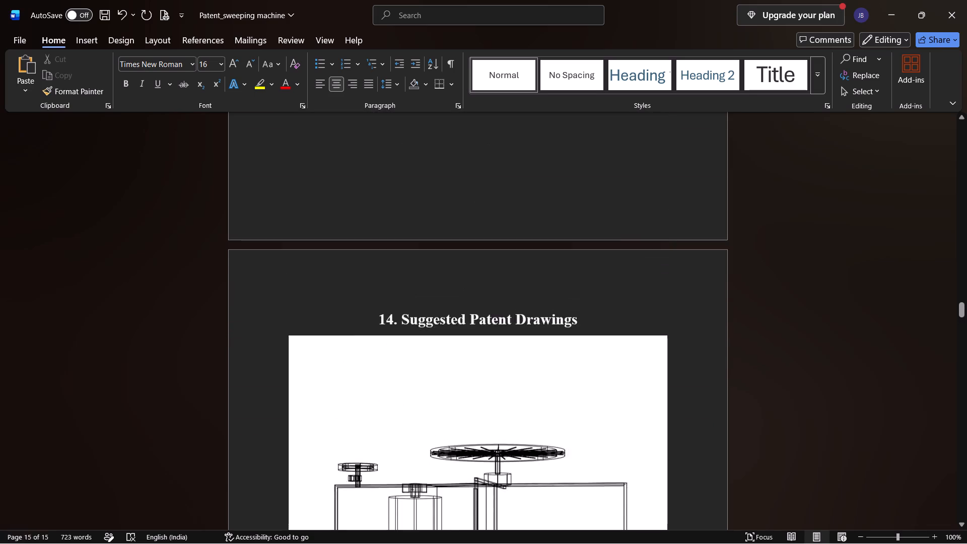
scroll(603, 441, "up", 1)
scroll(603, 441, "down", 4)
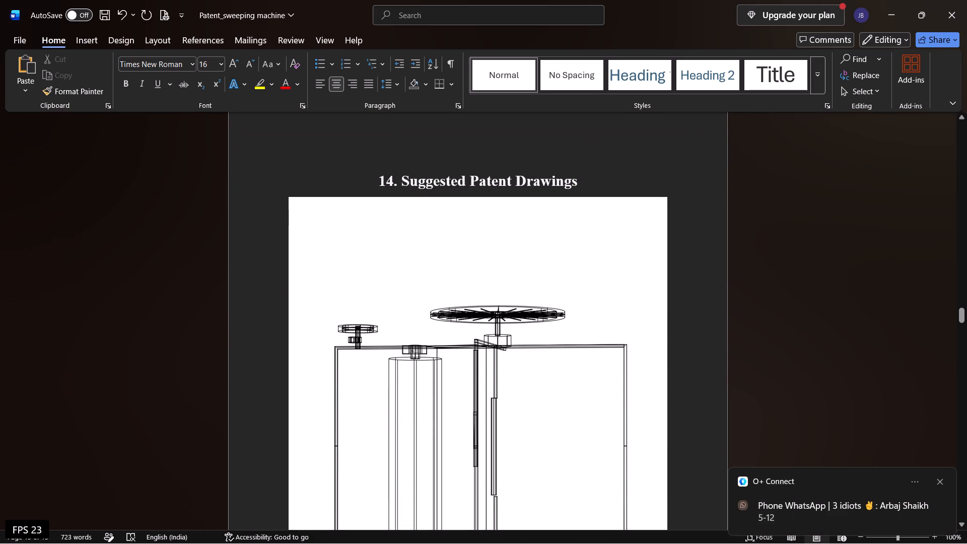
scroll(603, 441, "down", 6)
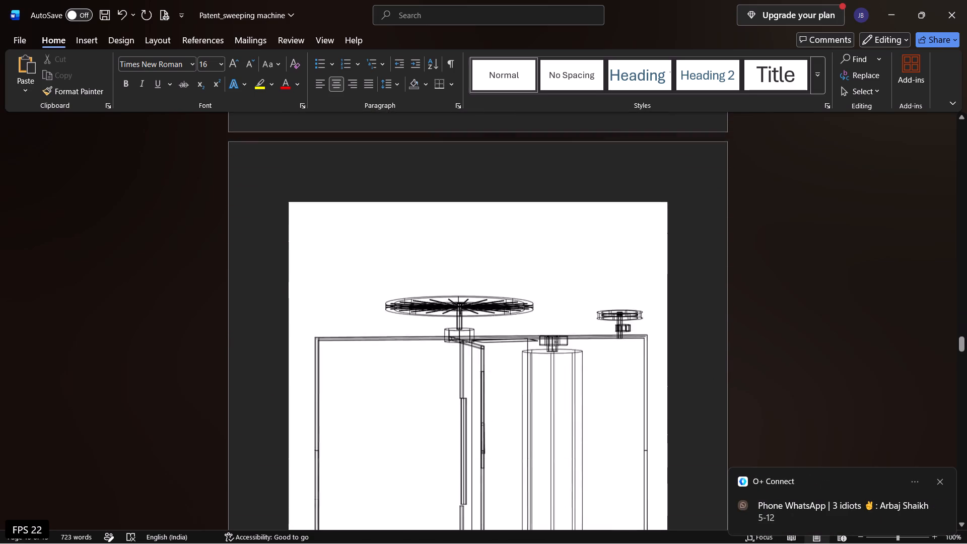
scroll(603, 441, "down", 3)
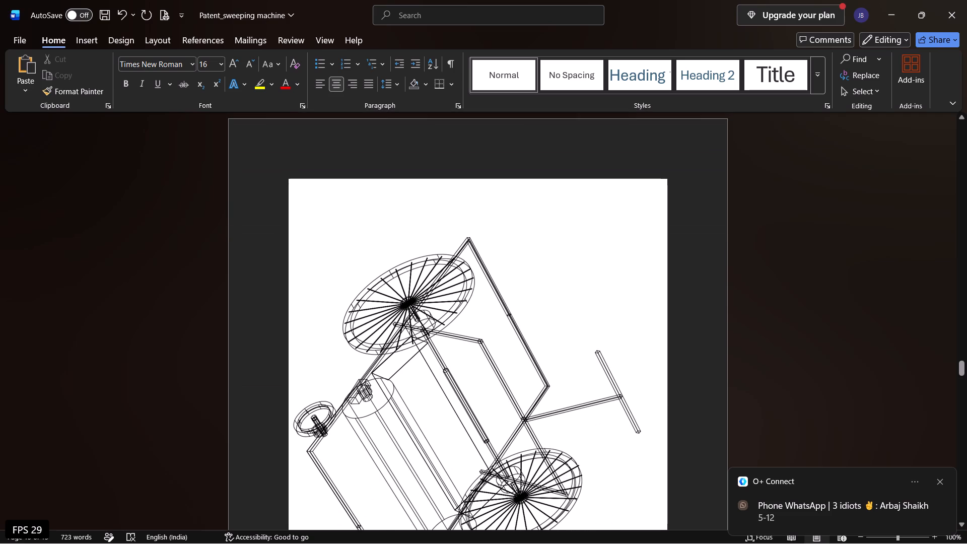
Switch to Arbaj patent design and check its labelled views, from the Left drawing back to Top, against Patent_sweeping machine.
key("alt+Tab")
key("alt+Tab")
scroll(731, 409, "down", 1)
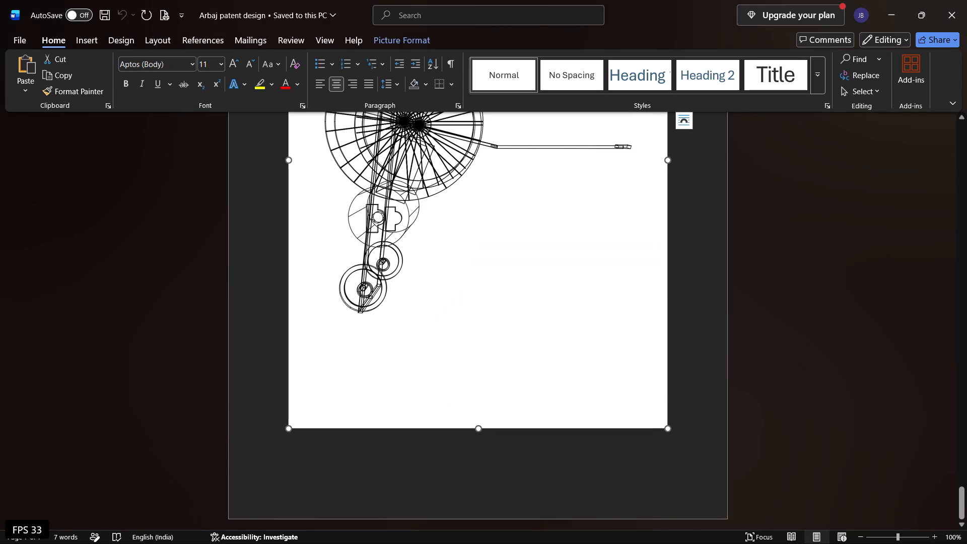
scroll(731, 409, "down", 1)
scroll(731, 409, "up", 7)
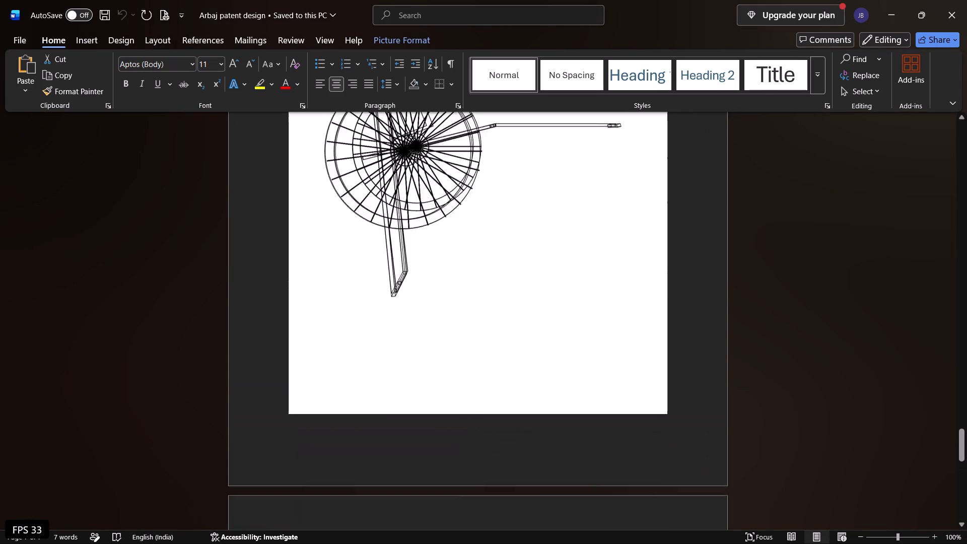
scroll(731, 409, "up", 7)
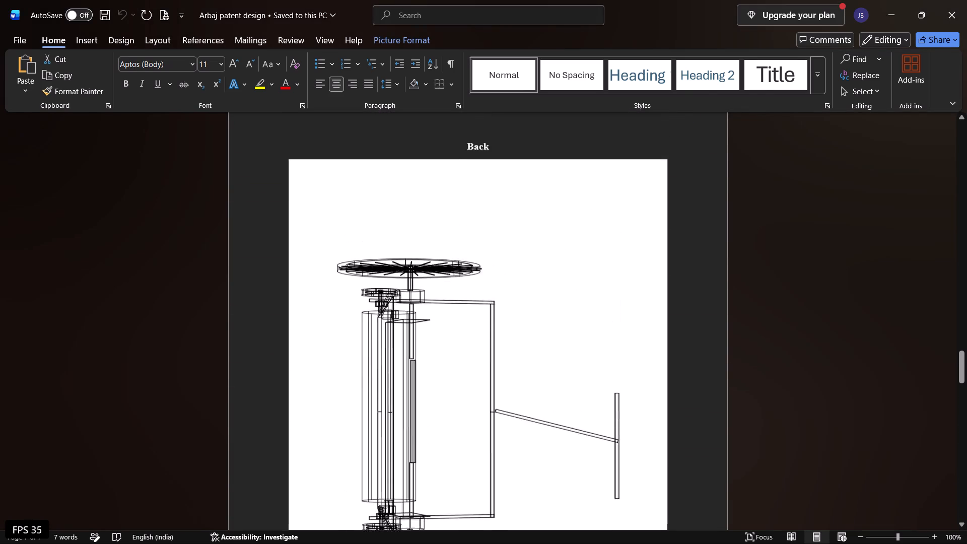
scroll(731, 409, "up", 7)
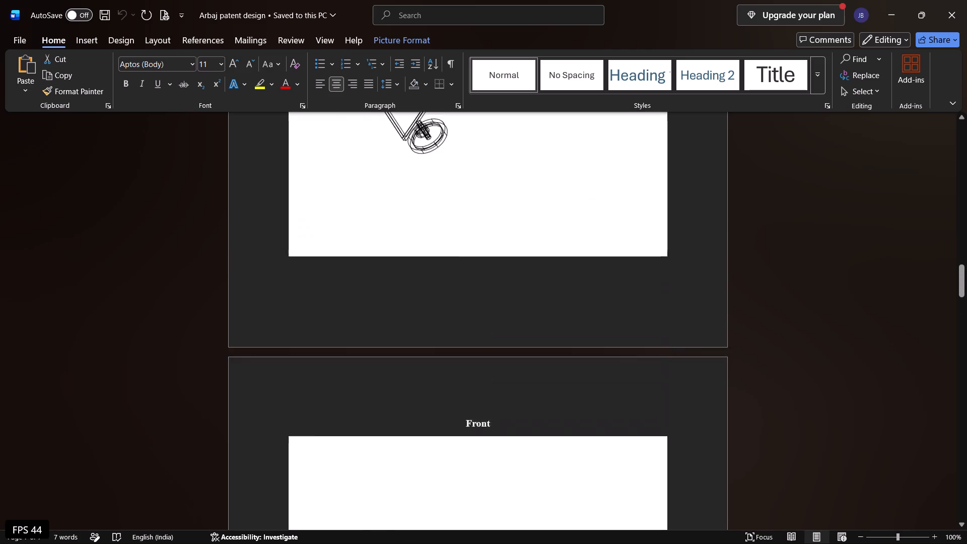
scroll(731, 409, "up", 8)
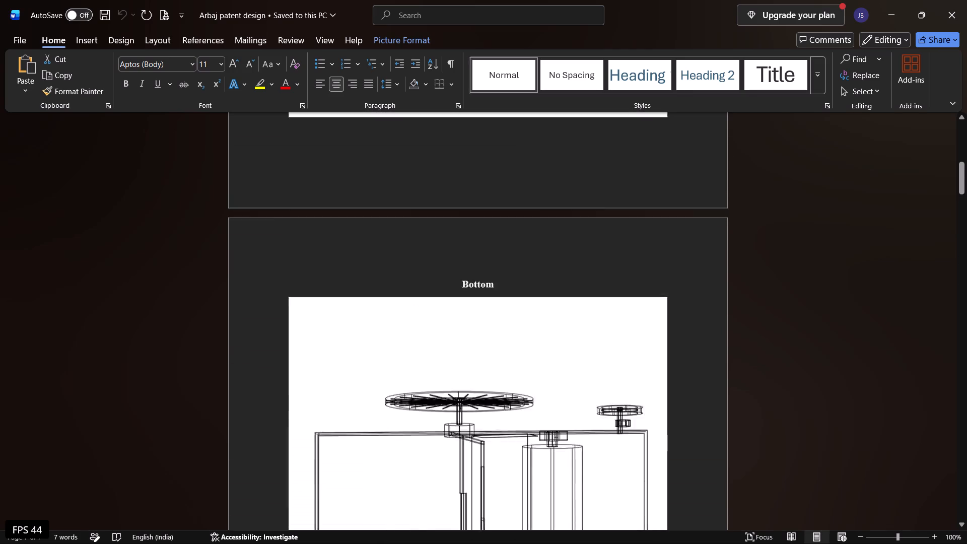
scroll(731, 409, "up", 5)
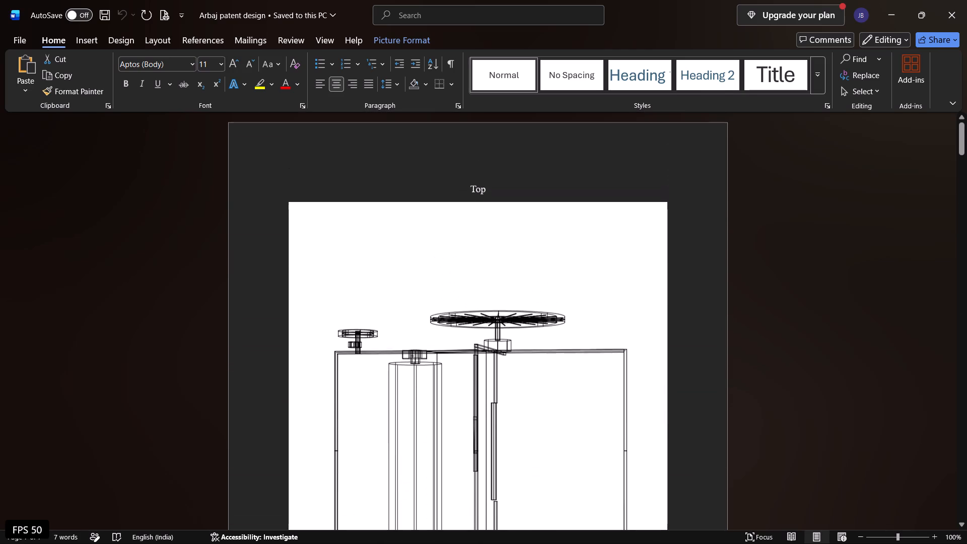
scroll(731, 409, "up", 5)
key("alt+Tab")
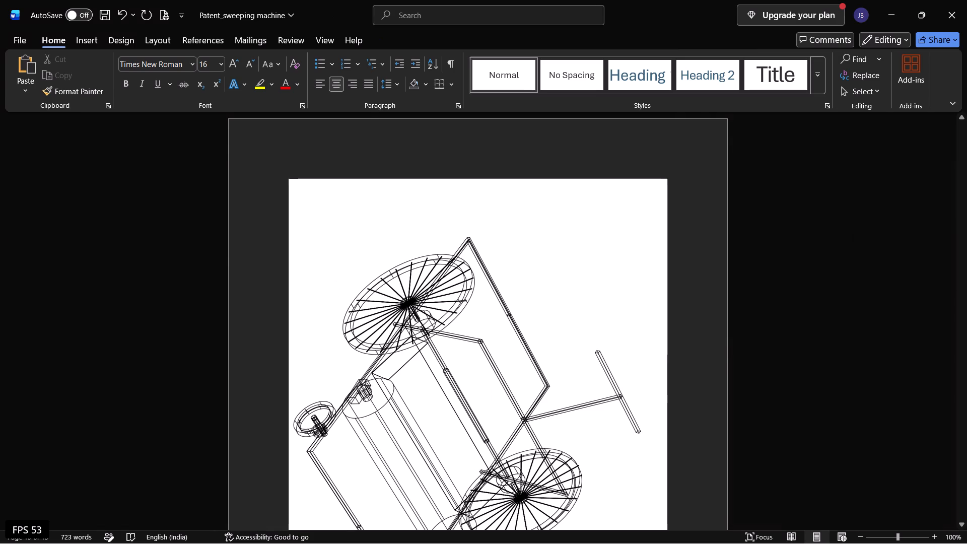
key("alt+Tab")
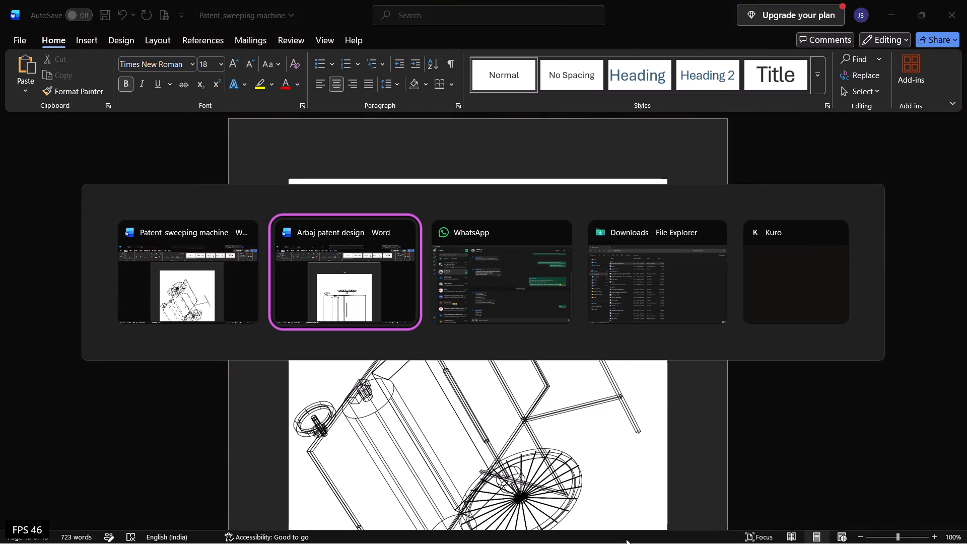
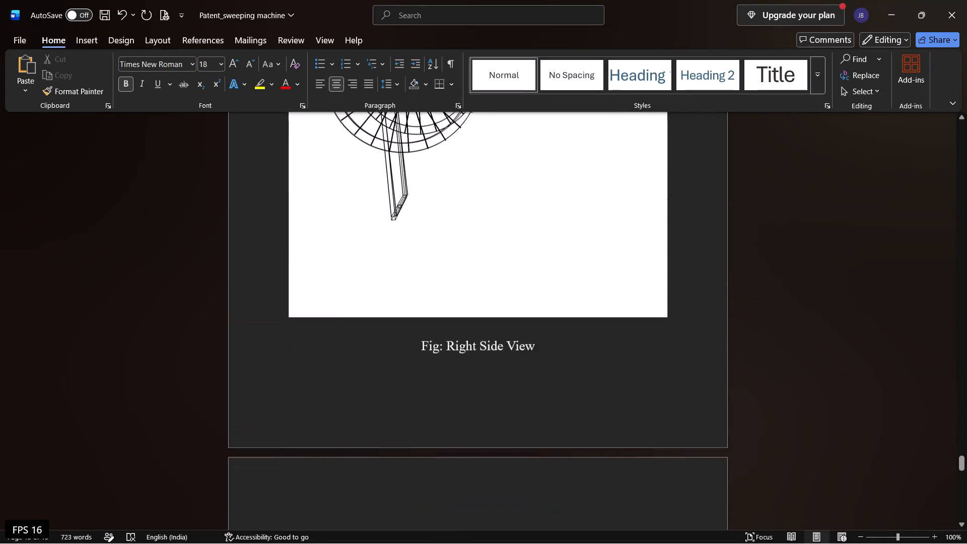
Save the document as a Word Document in Downloads, over the existing Patent_sweeping machine file.
scroll(314, 200, "up", 3)
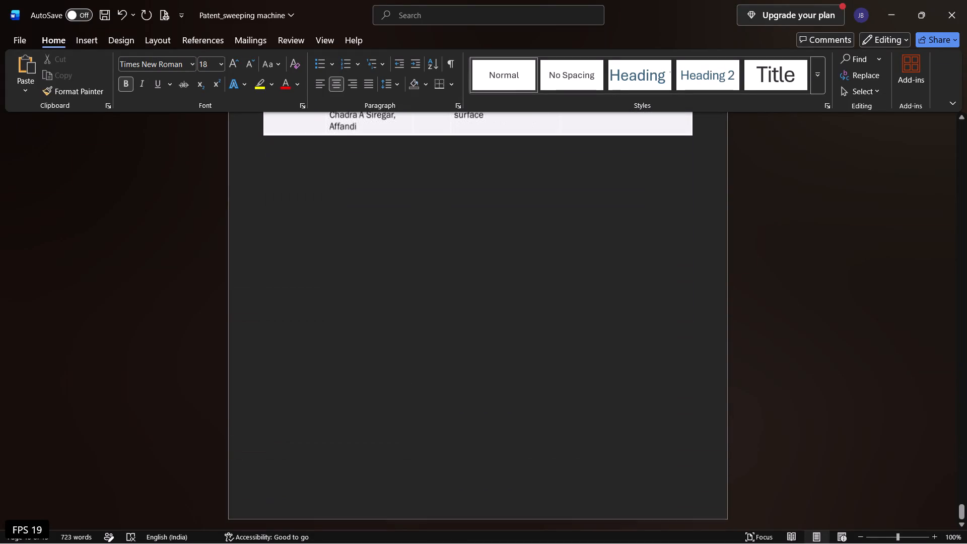
scroll(314, 200, "up", 9)
scroll(314, 200, "up", 17)
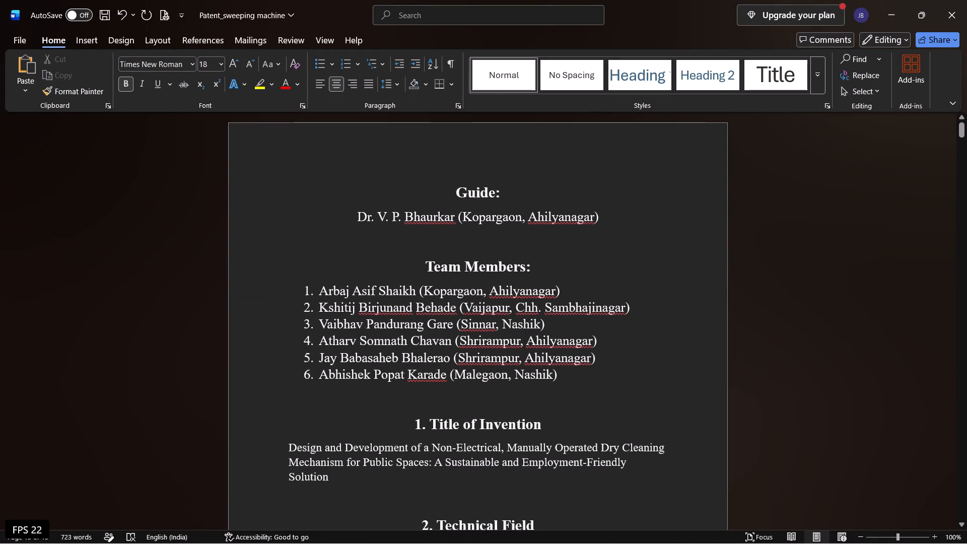
scroll(314, 200, "up", 2)
left_click(24, 44)
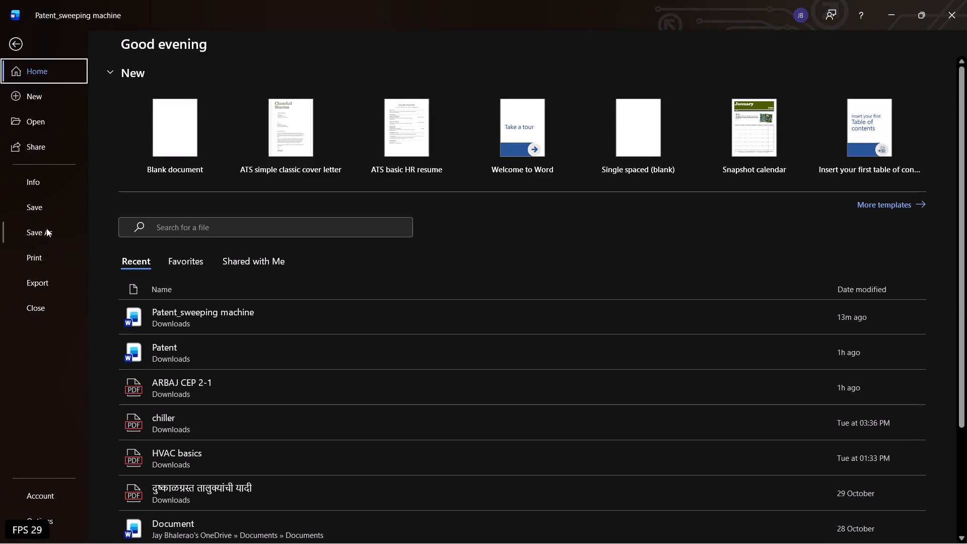
left_click(46, 229)
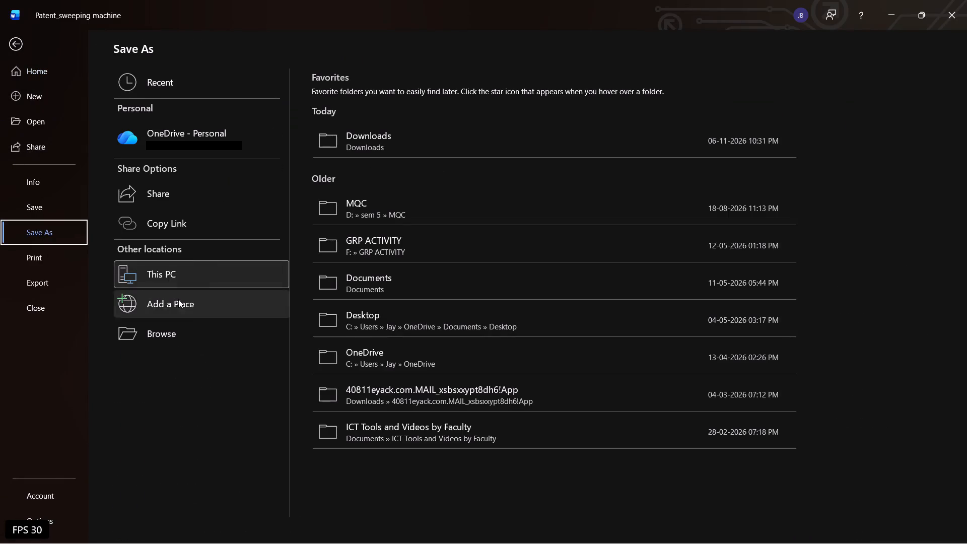
double_click(189, 281)
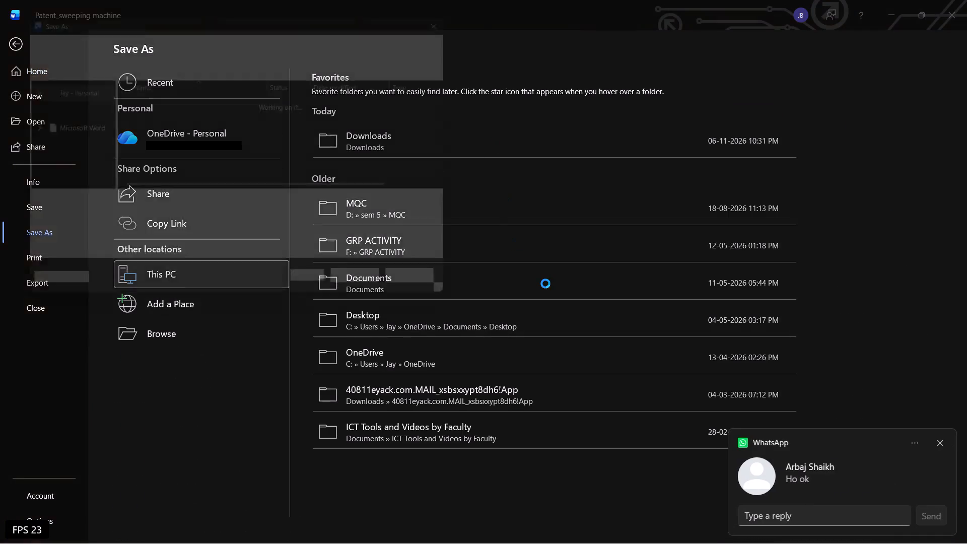
left_click(60, 178)
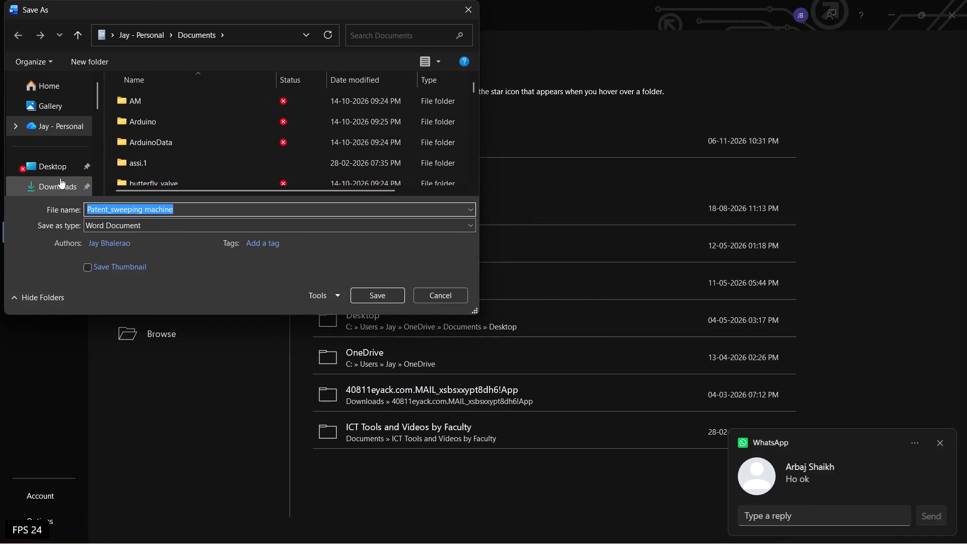
left_click(198, 109)
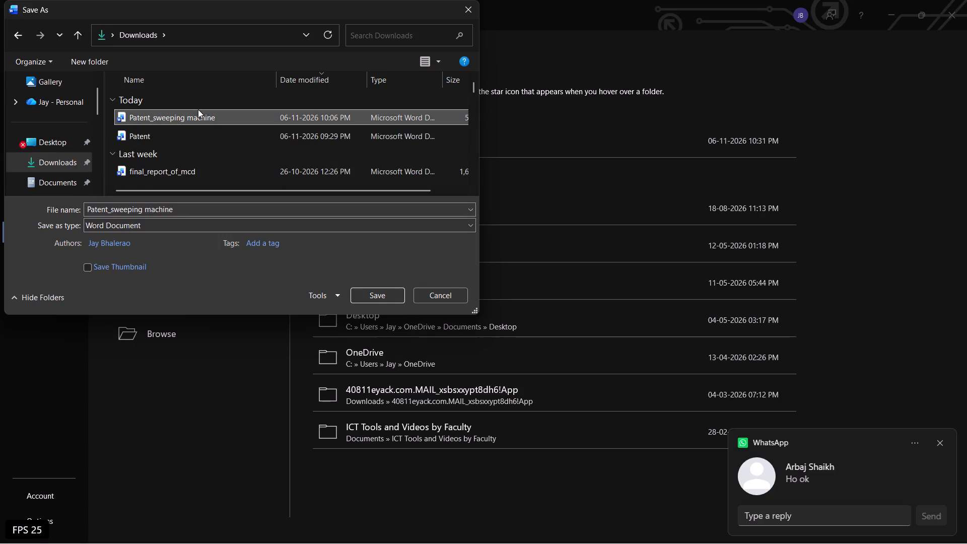
left_click(376, 291)
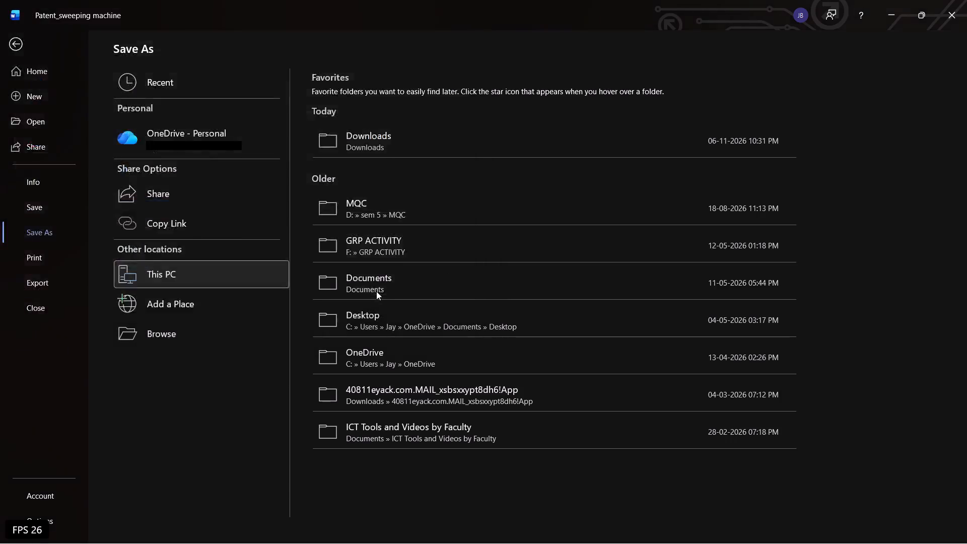
Switch from the saved document to WhatsApp.
key("alt+Tab")
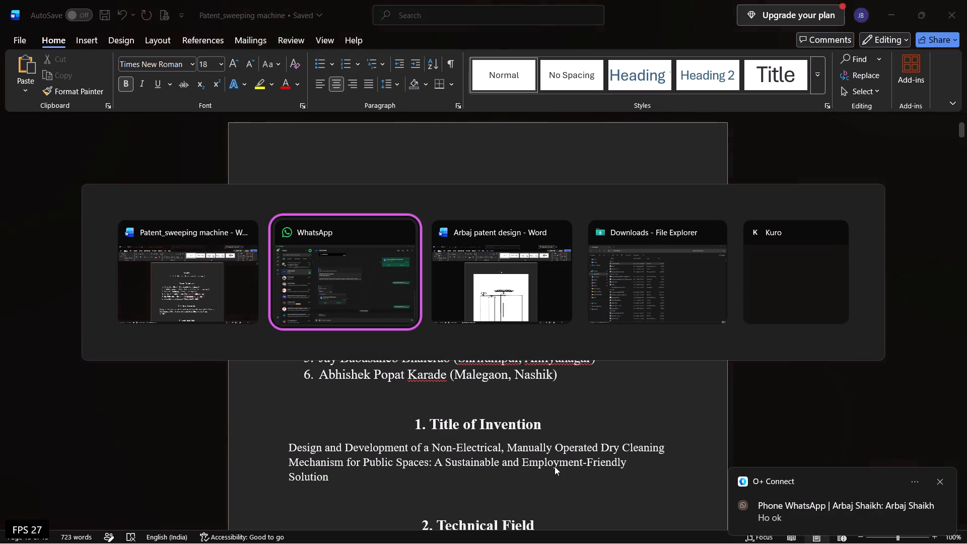
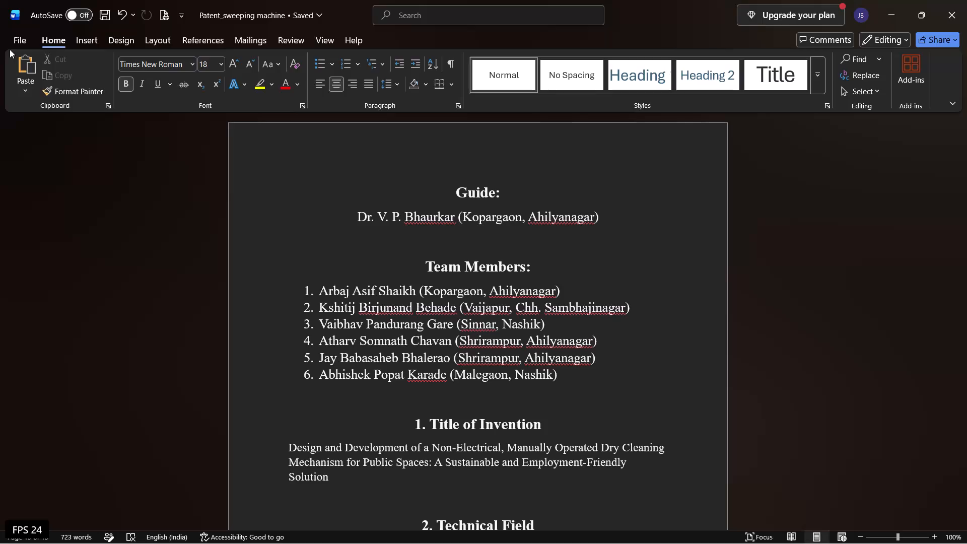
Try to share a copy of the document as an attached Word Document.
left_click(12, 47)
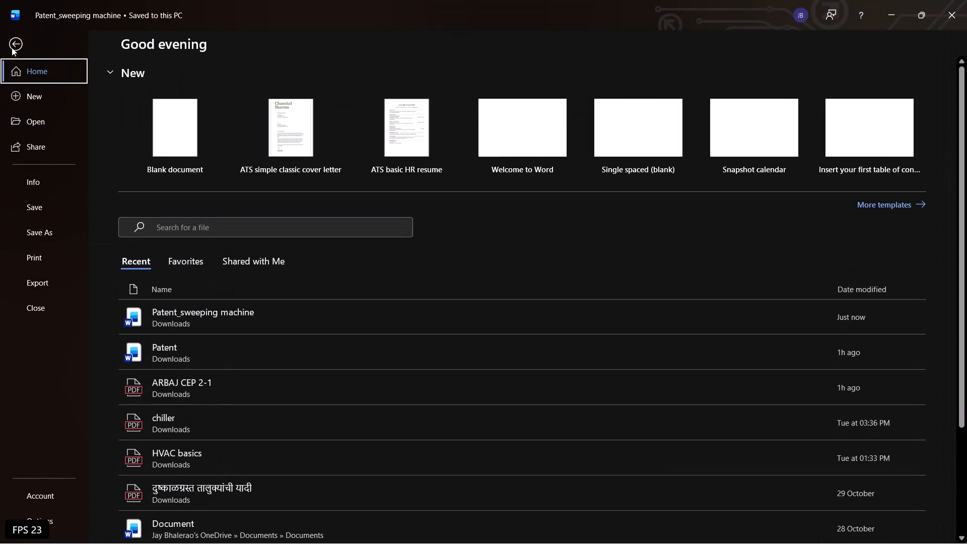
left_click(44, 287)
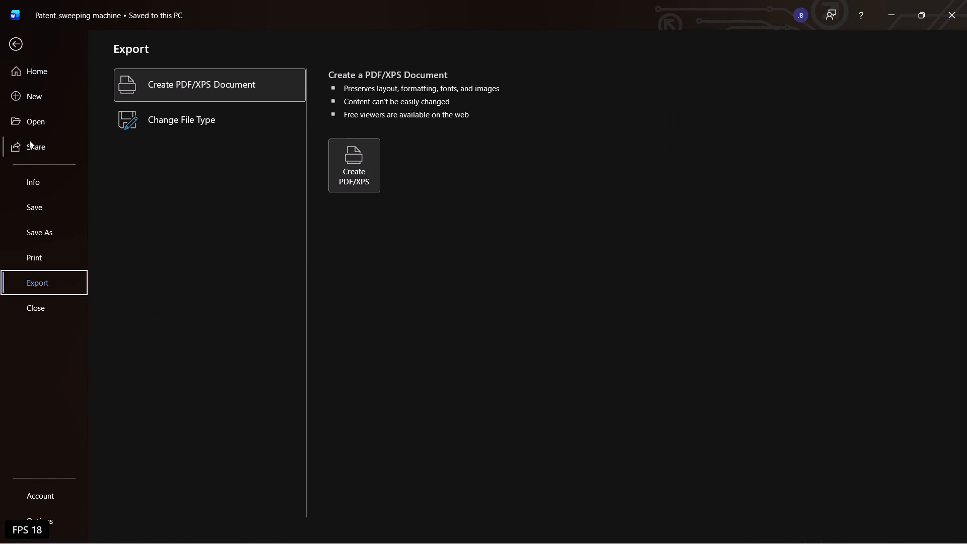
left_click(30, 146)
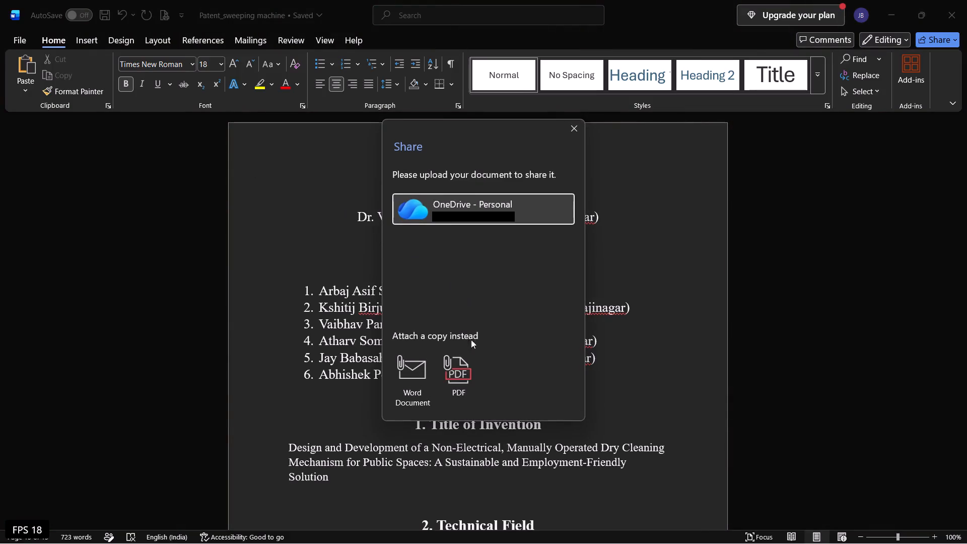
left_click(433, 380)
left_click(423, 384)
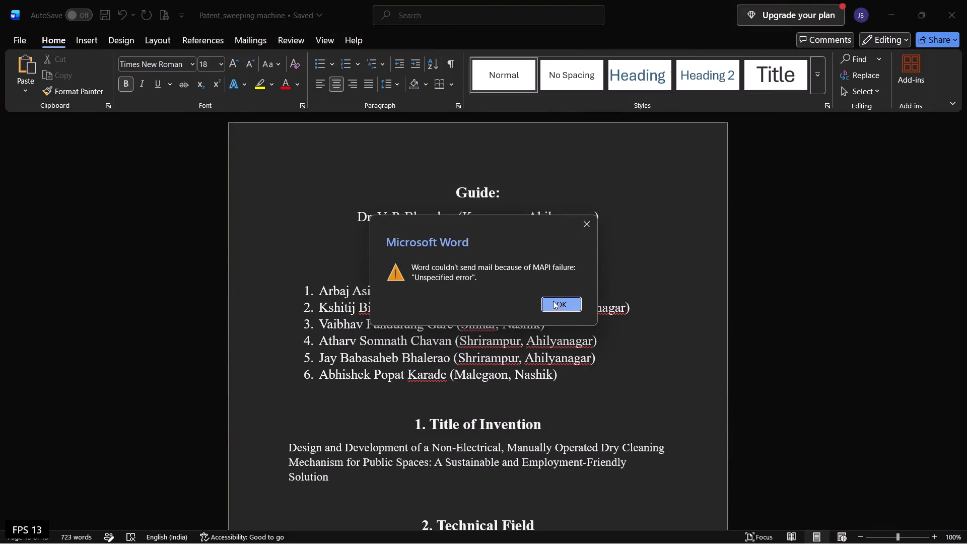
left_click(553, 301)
Open the saved Patent_sweeping machine file from the Downloads folder and look through its sections.
left_click(453, 532)
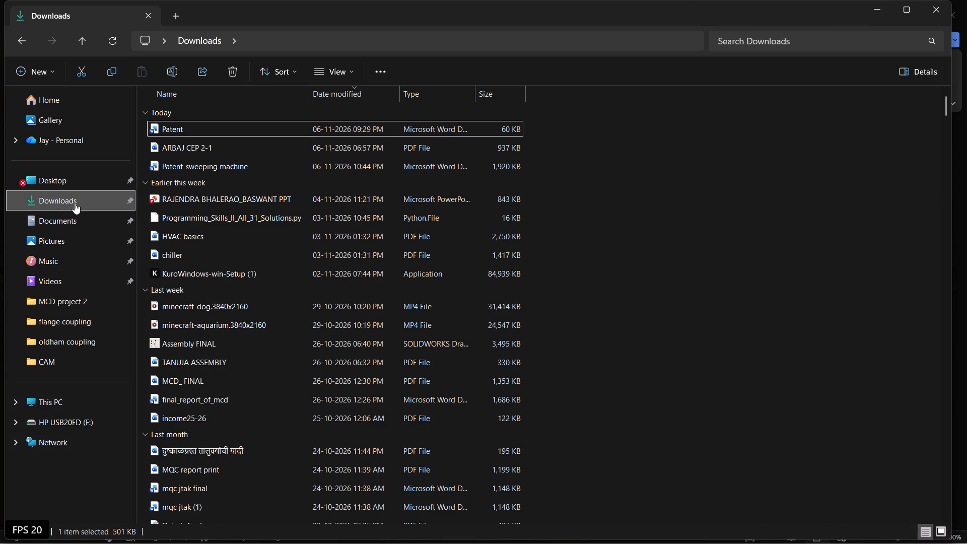
left_click(75, 203)
double_click(259, 132)
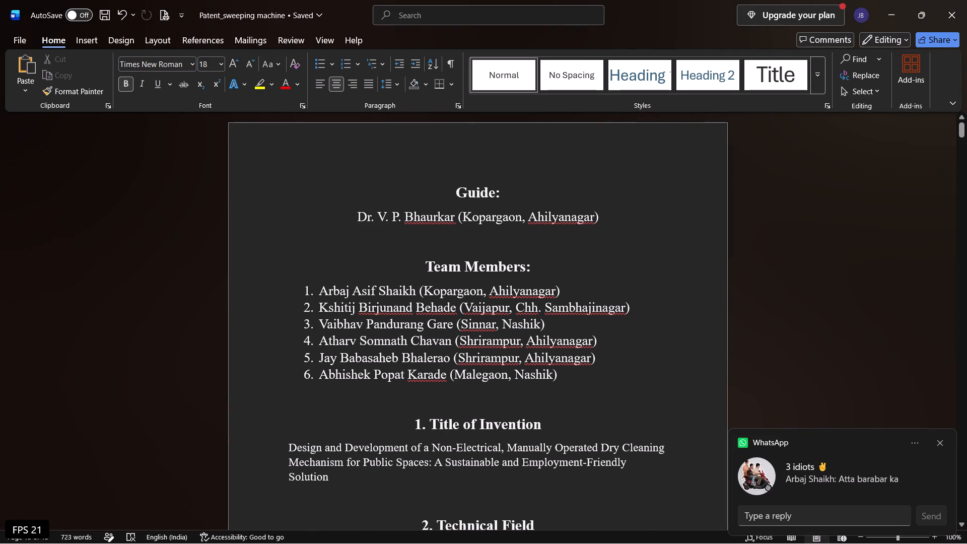
scroll(420, 252, "down", 14)
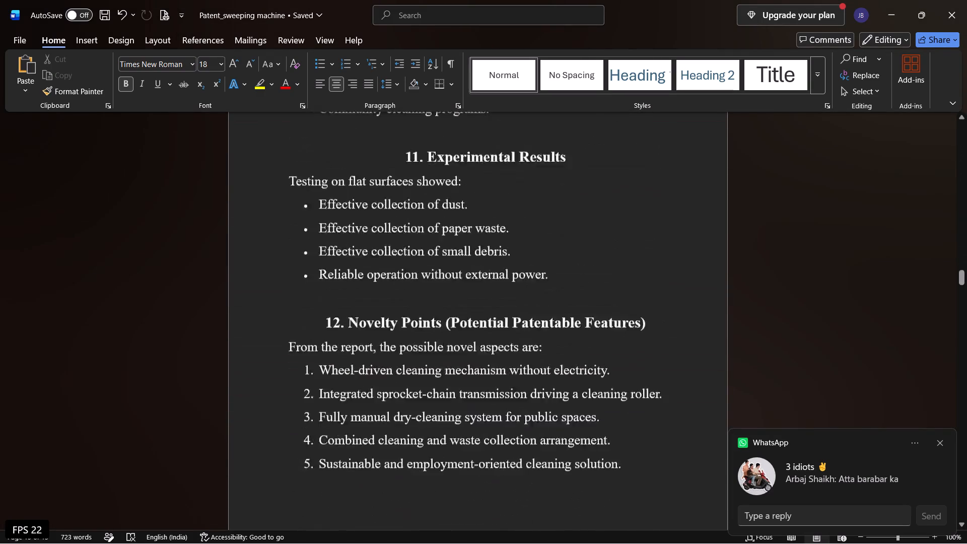
Copy the Patent_sweeping machine Word file from the Downloads folder and switch to another open window.
scroll(420, 252, "down", 6)
key("alt+Tab")
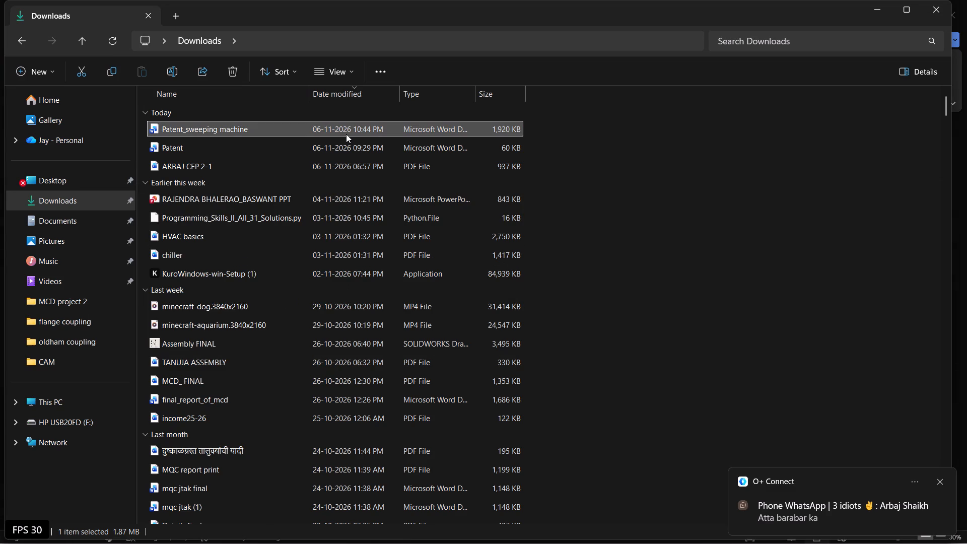
key("ctrl+c")
key("alt+Tab")
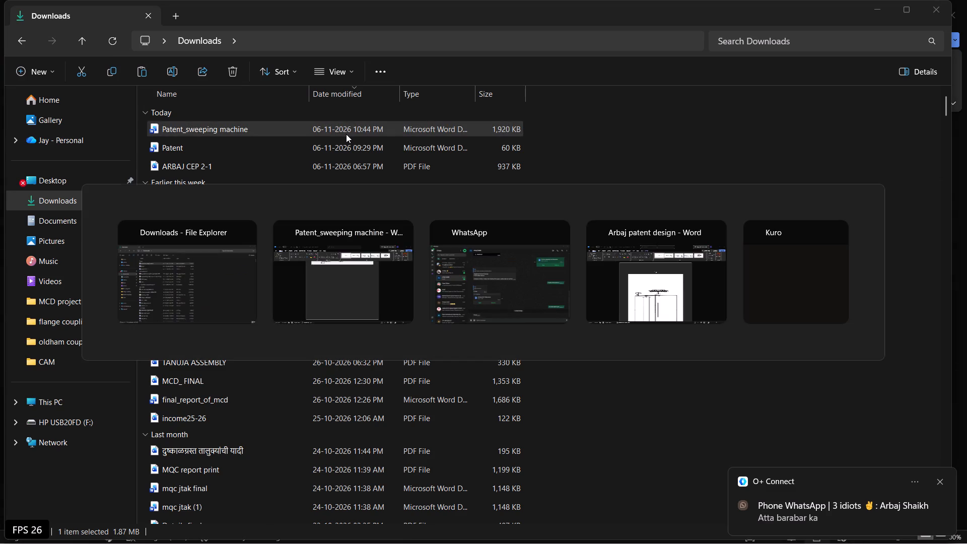
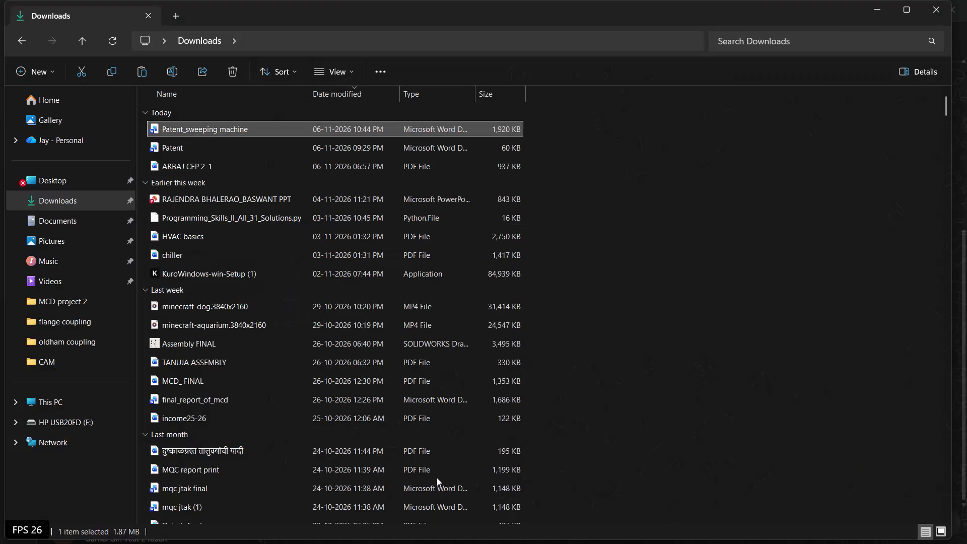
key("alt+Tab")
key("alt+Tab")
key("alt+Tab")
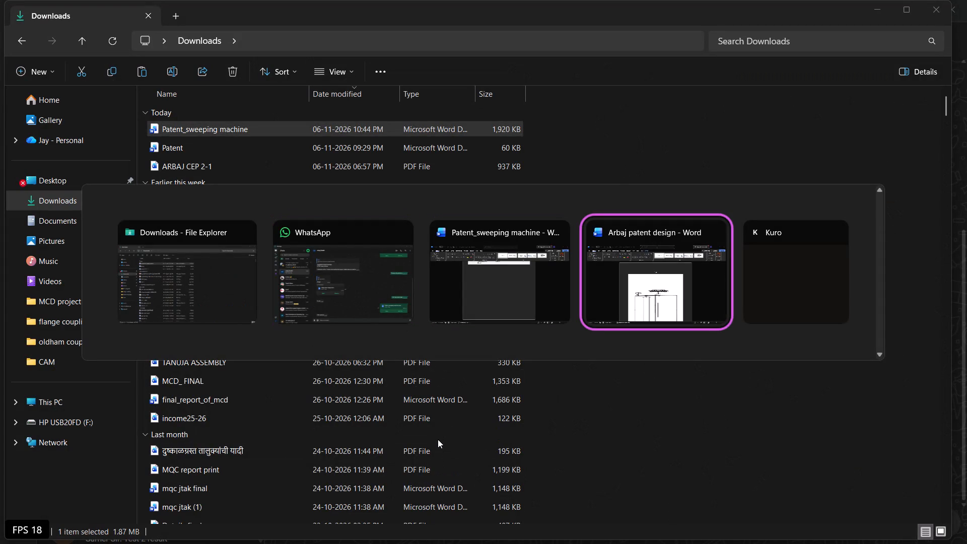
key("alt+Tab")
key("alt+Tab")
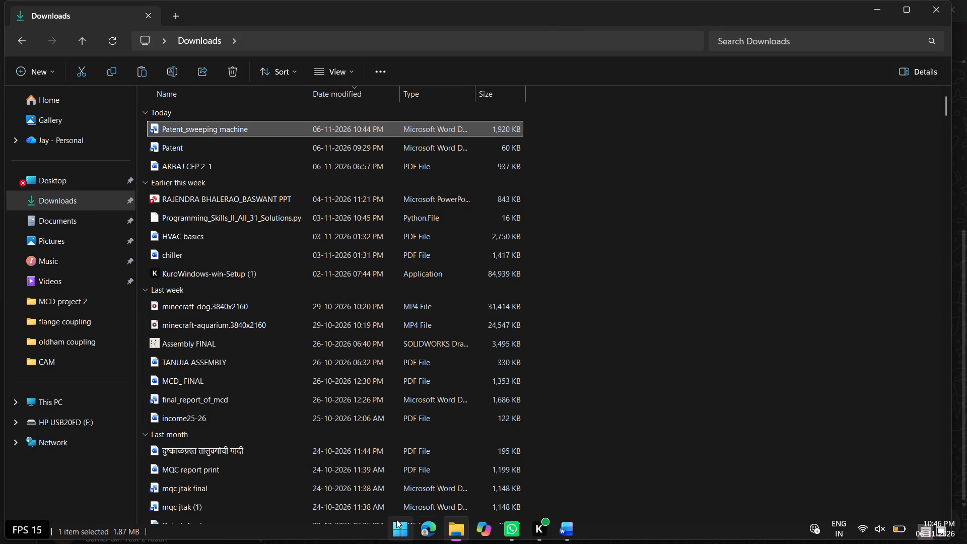
Switch to Microsoft Edge, search the web for "word to pdf converter" and open iLovePDF's Word to PDF page.
left_click(434, 530)
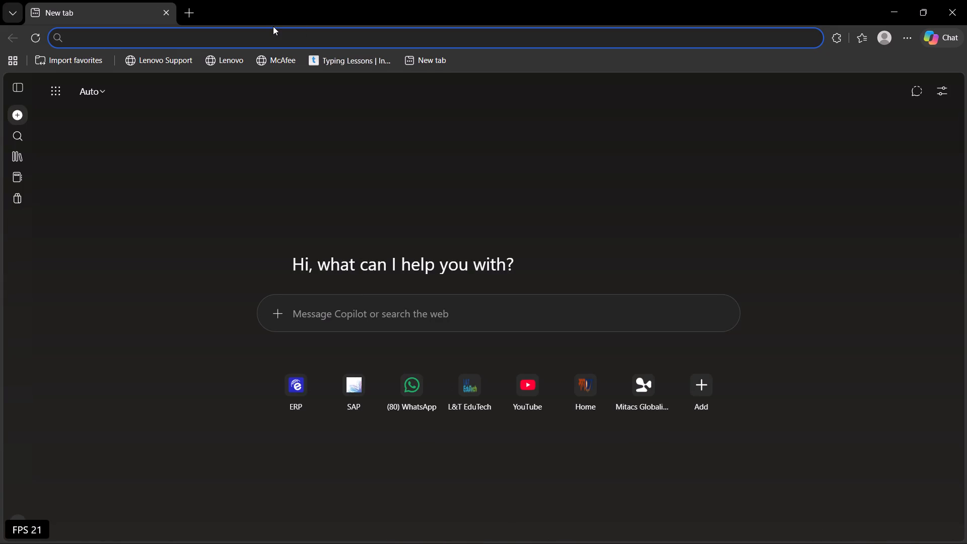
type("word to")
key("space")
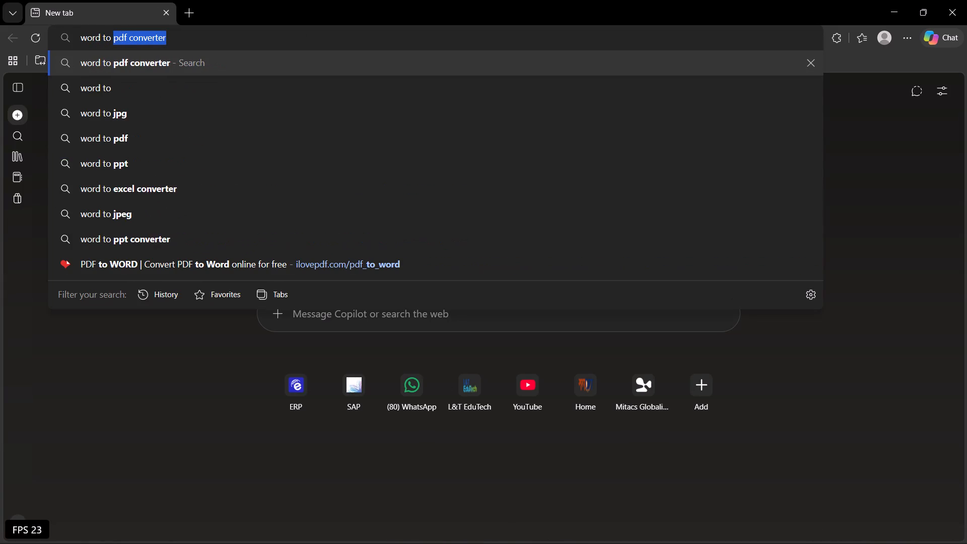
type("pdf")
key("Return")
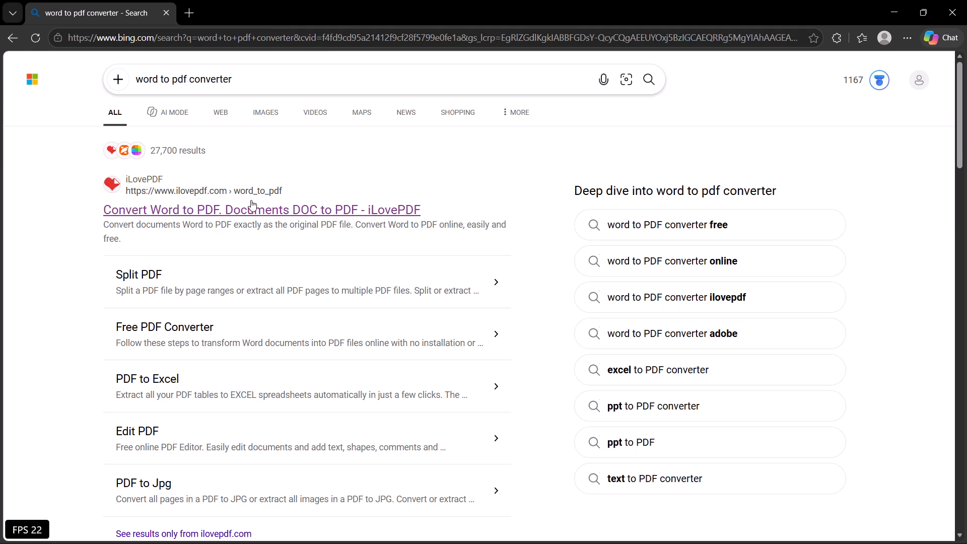
left_click(251, 200)
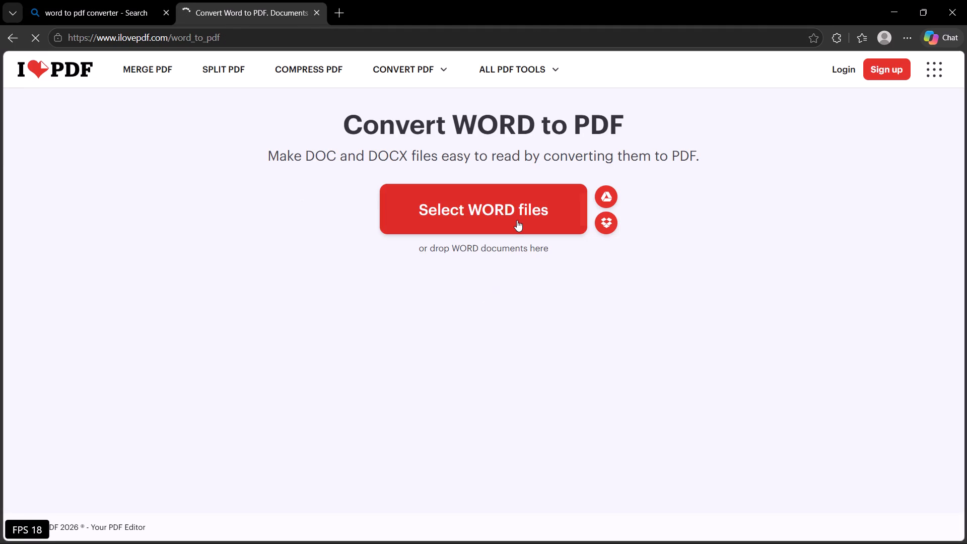
Start choosing the Word file to convert to PDF.
left_click(519, 220)
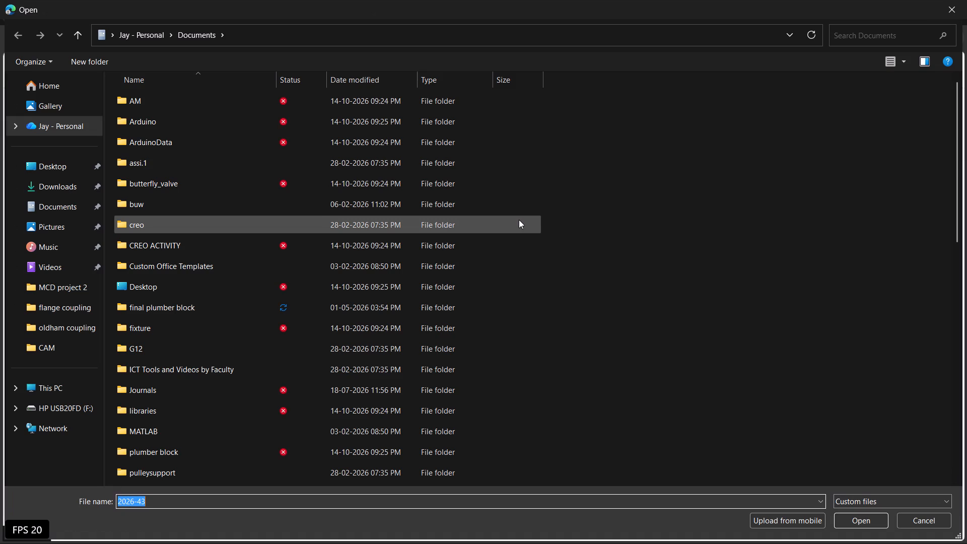
Convert Patent_sweeping machine.docx to PDF with the iLovePDF Word to PDF converter and download the converted file.
key("ctrl+v")
key("Return")
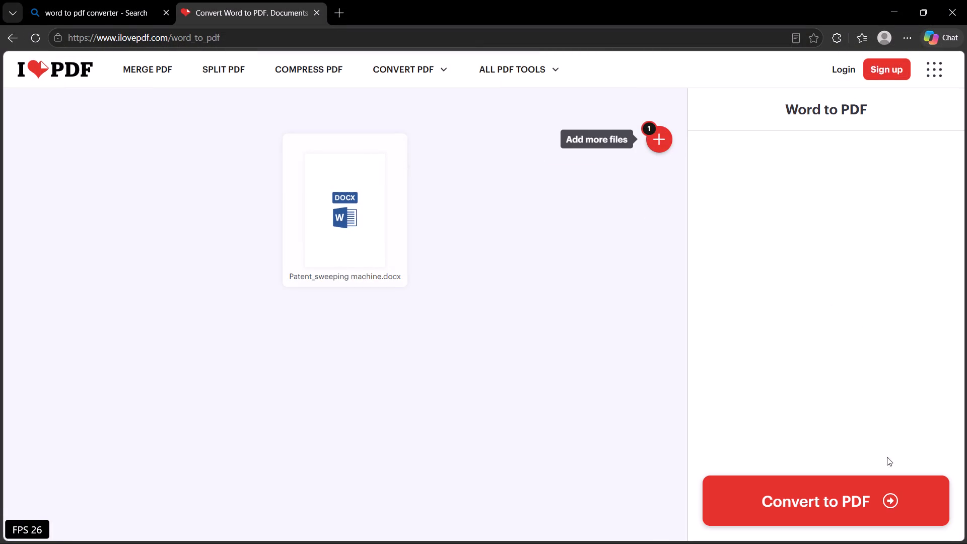
left_click(864, 490)
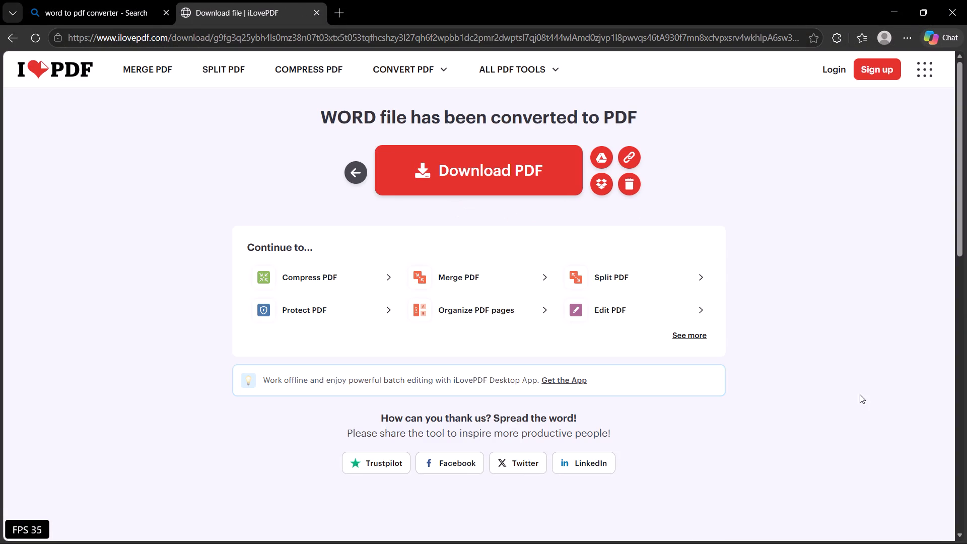
left_click(556, 167)
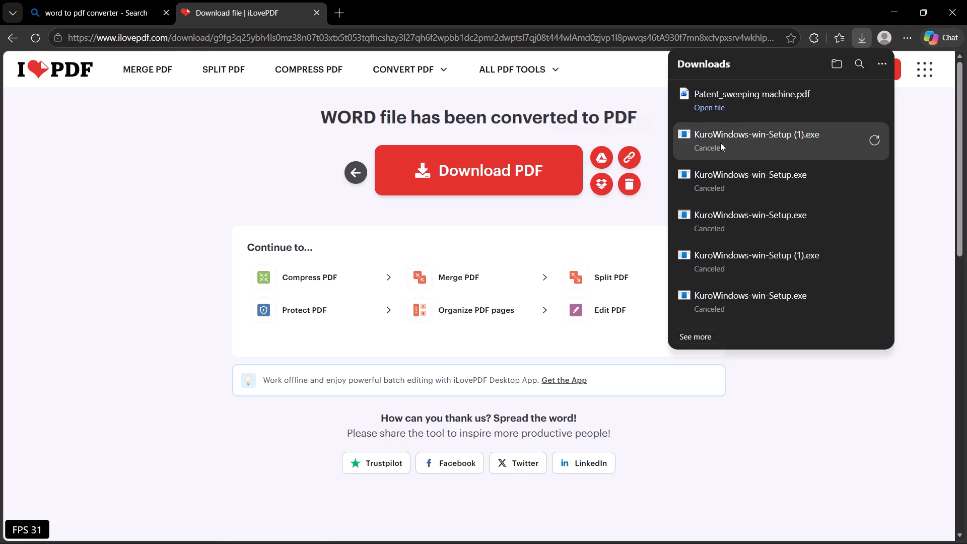
Show the downloaded Patent_sweeping machine PDF in the Downloads folder, copy the file and switch to another window.
left_click(855, 99)
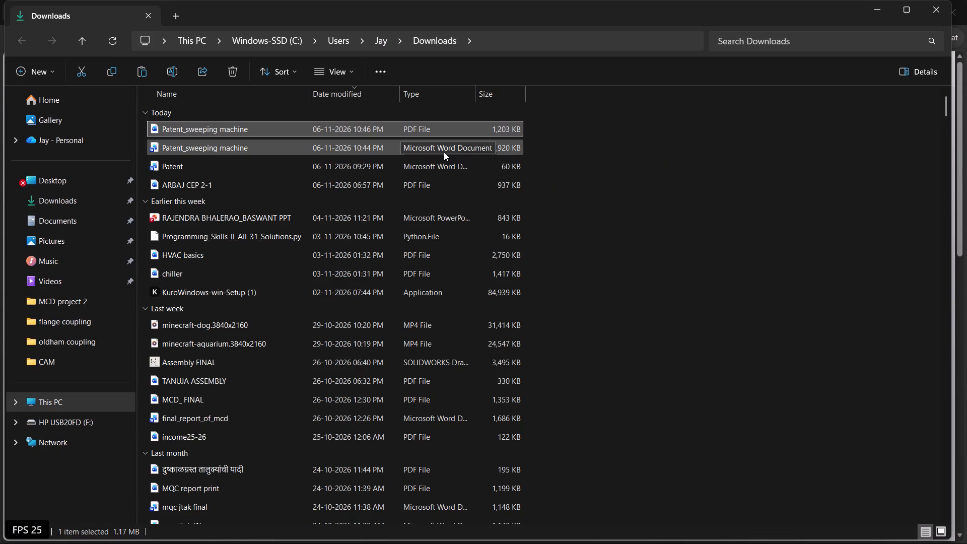
key("ctrl+c")
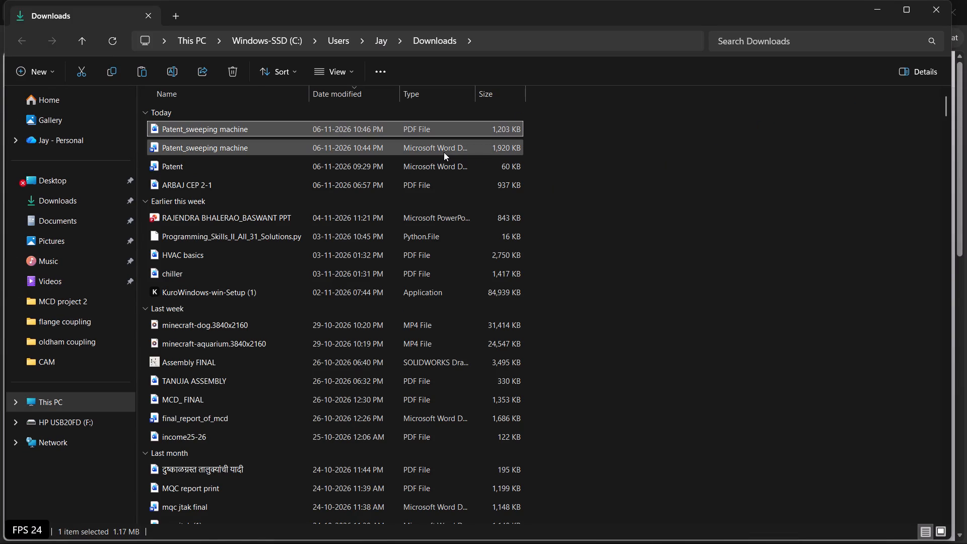
key("alt+Tab")
key("alt+Tab")
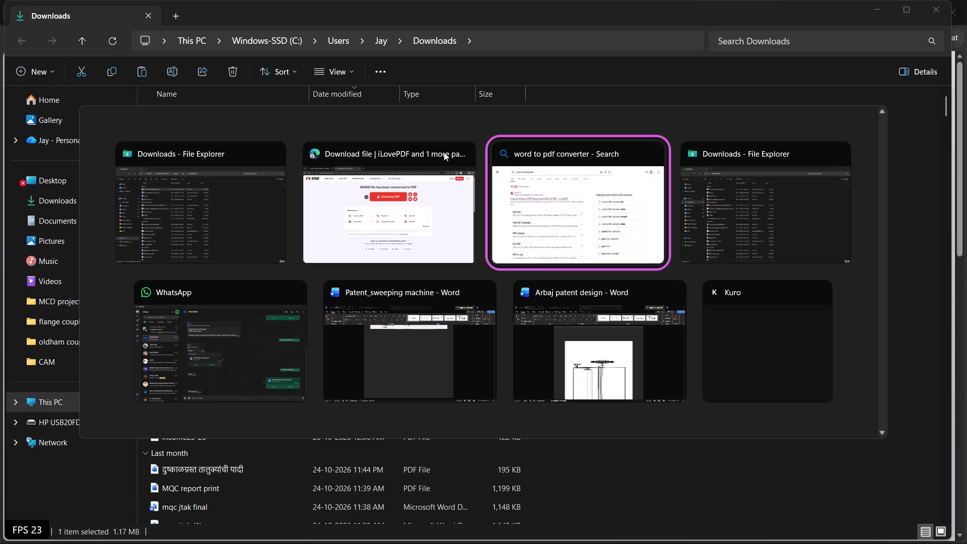
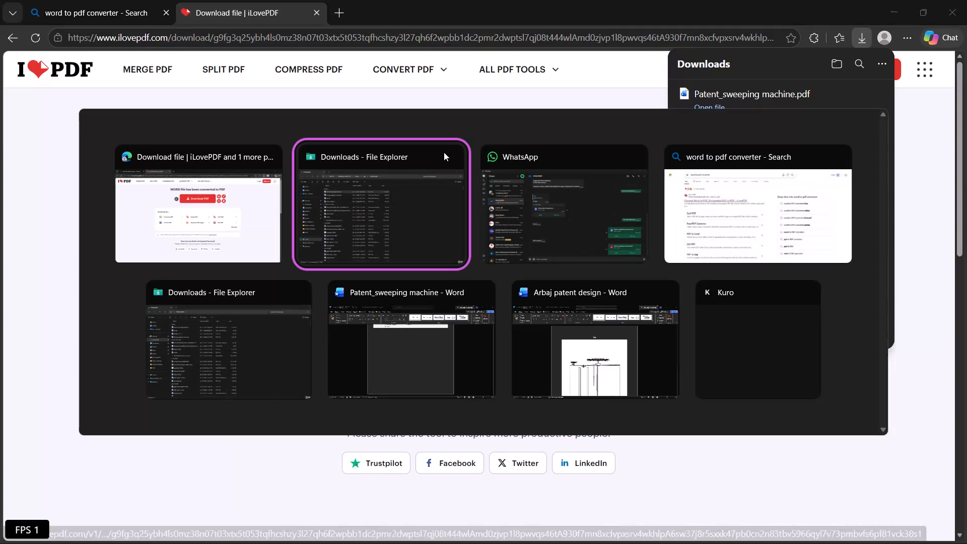
Switch from the browser to the Patent_sweeping machine document window in Word.
key("alt+Tab")
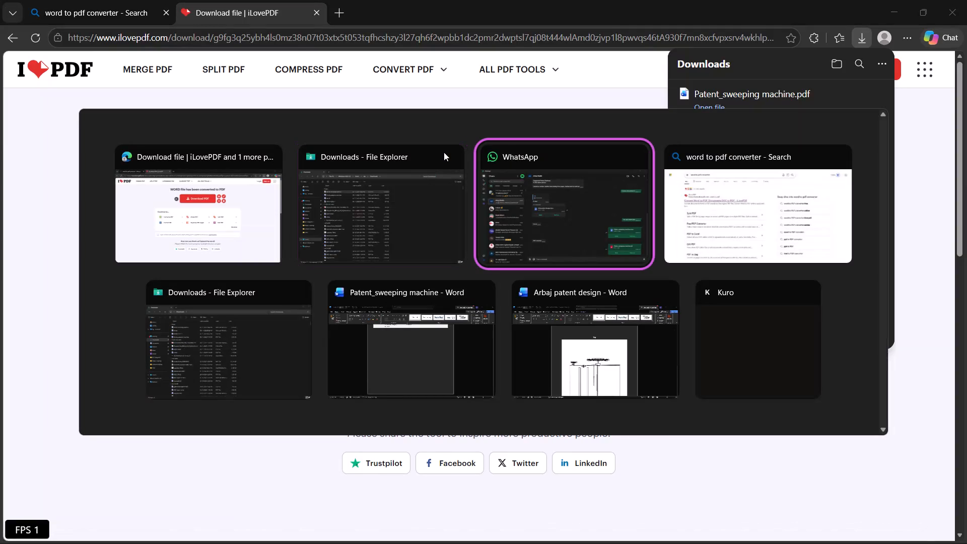
key("alt+Tab")
key("alt+Tab")
key("alt+Tab")
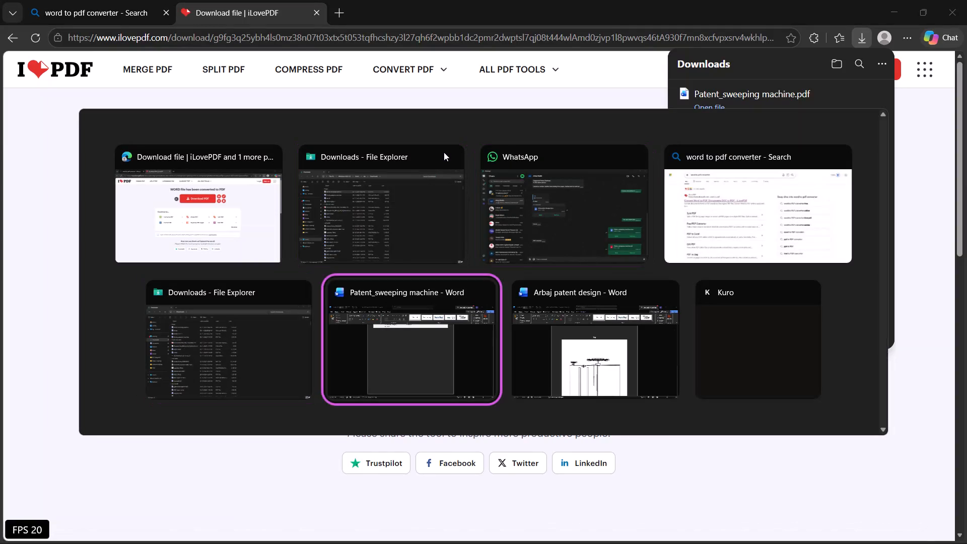